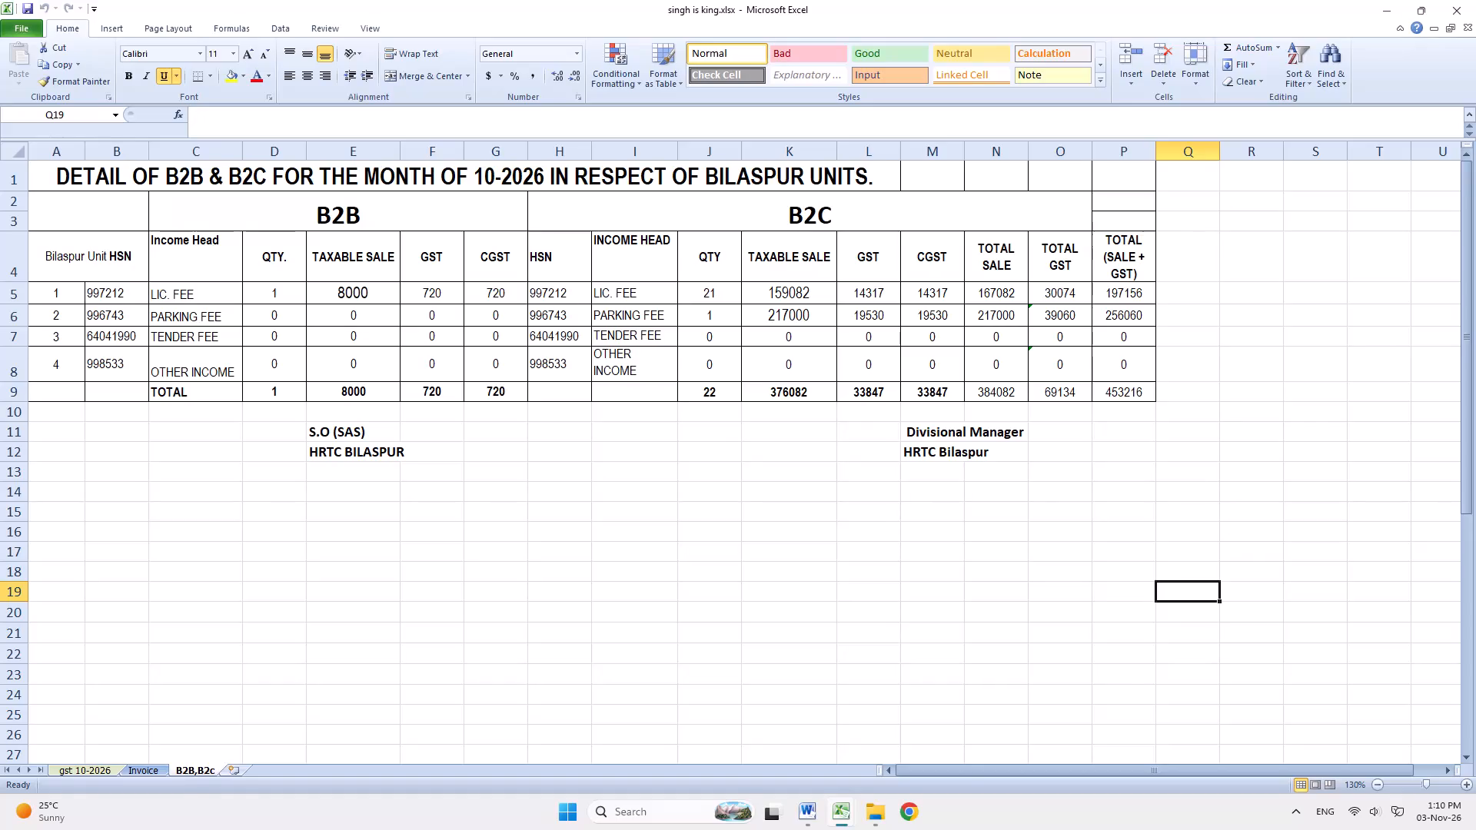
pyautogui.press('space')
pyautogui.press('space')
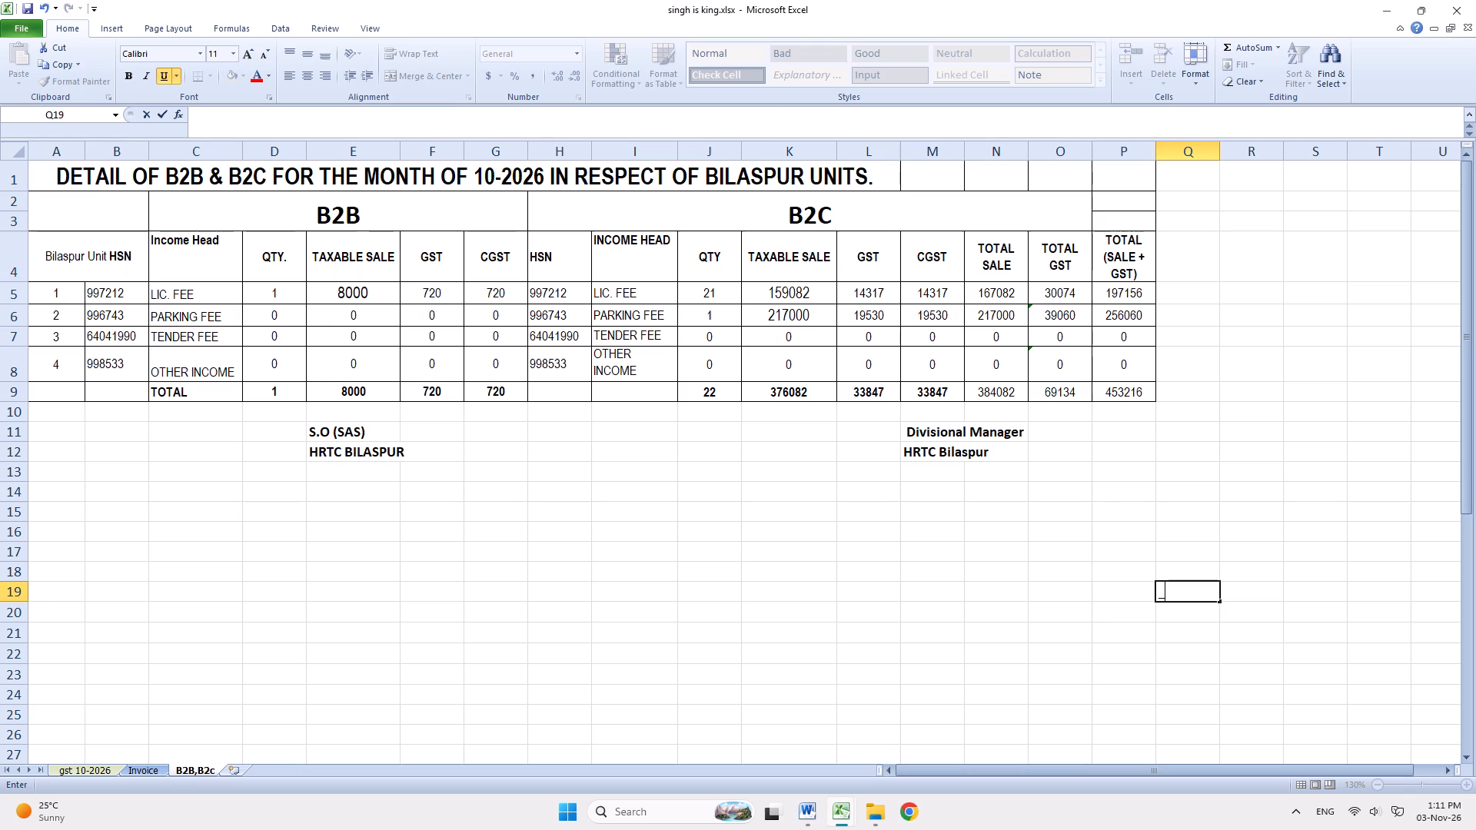
# Update the B2C LIC. FEE row with taxable sale 176046, GST 15844 and CGST 15844.
pyautogui.click(776, 290)
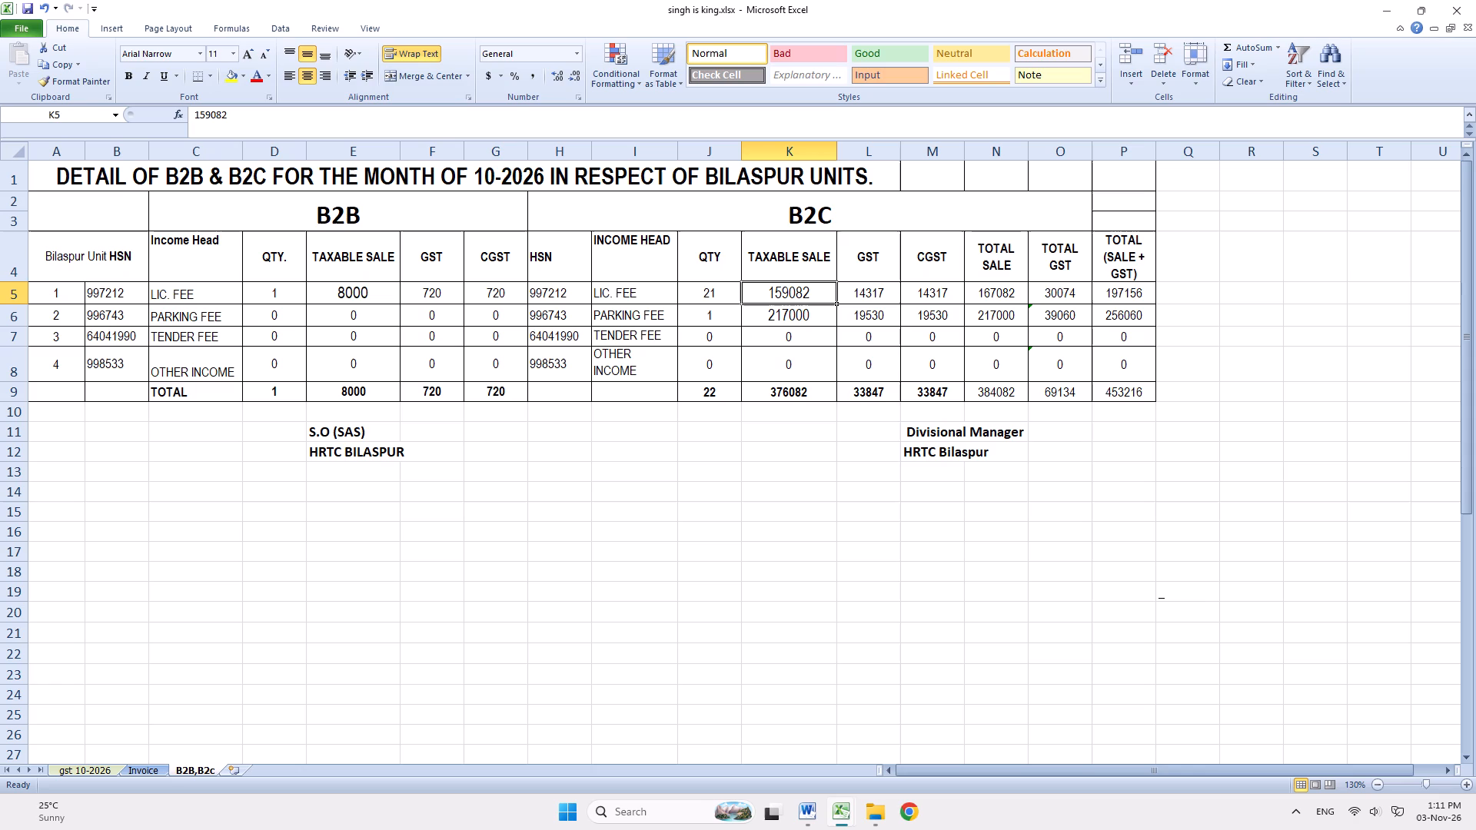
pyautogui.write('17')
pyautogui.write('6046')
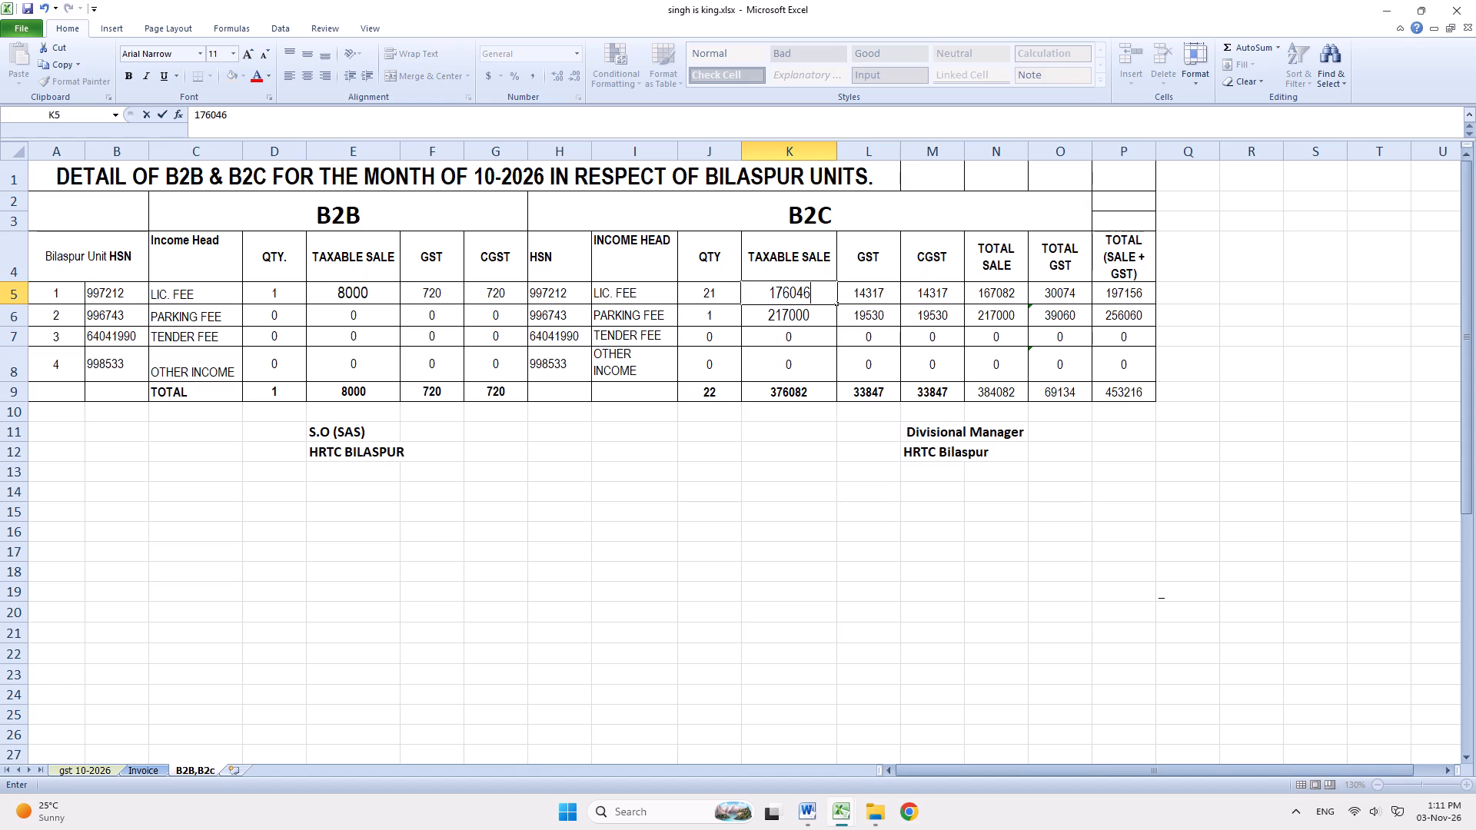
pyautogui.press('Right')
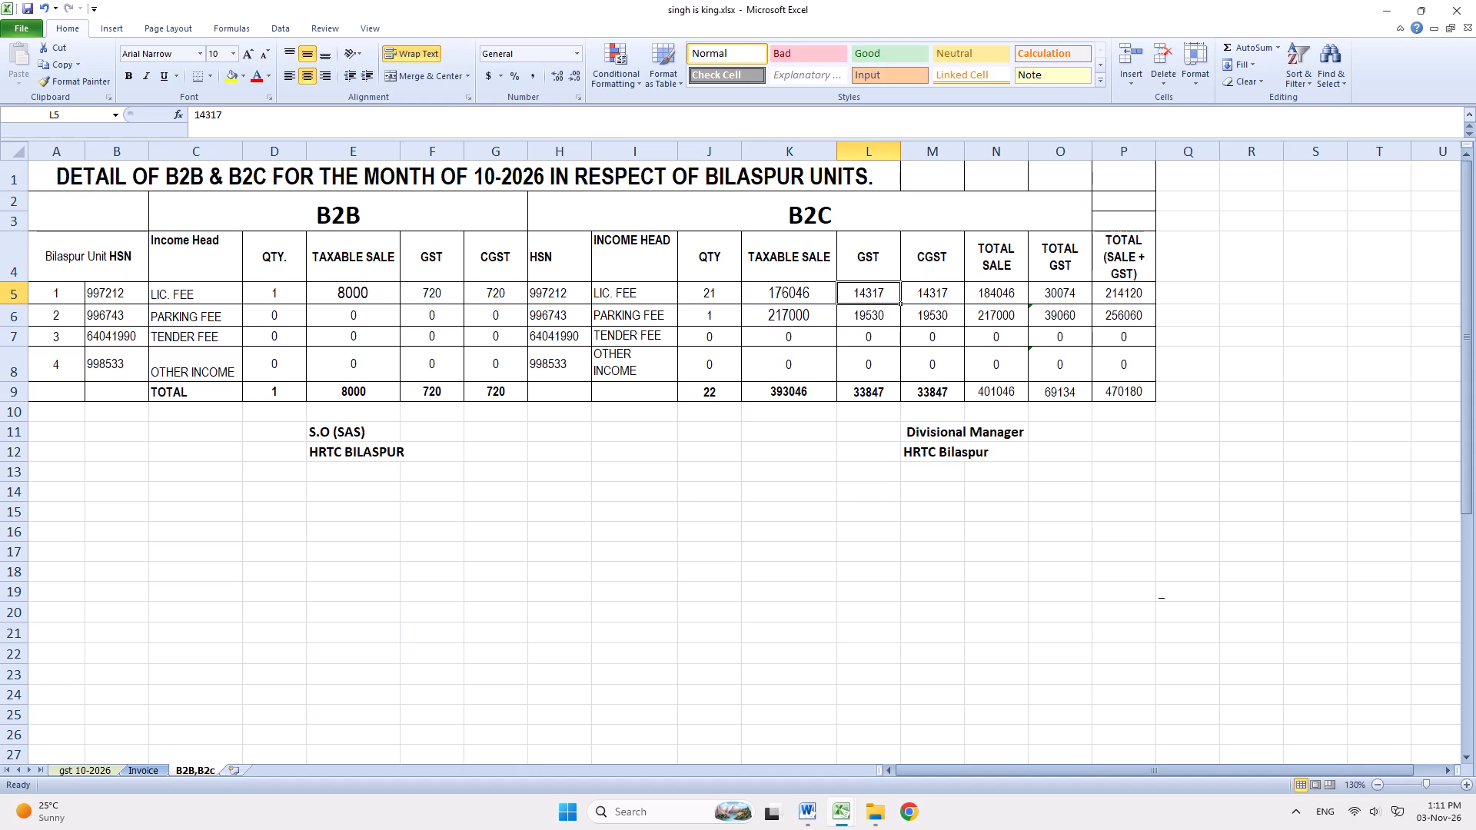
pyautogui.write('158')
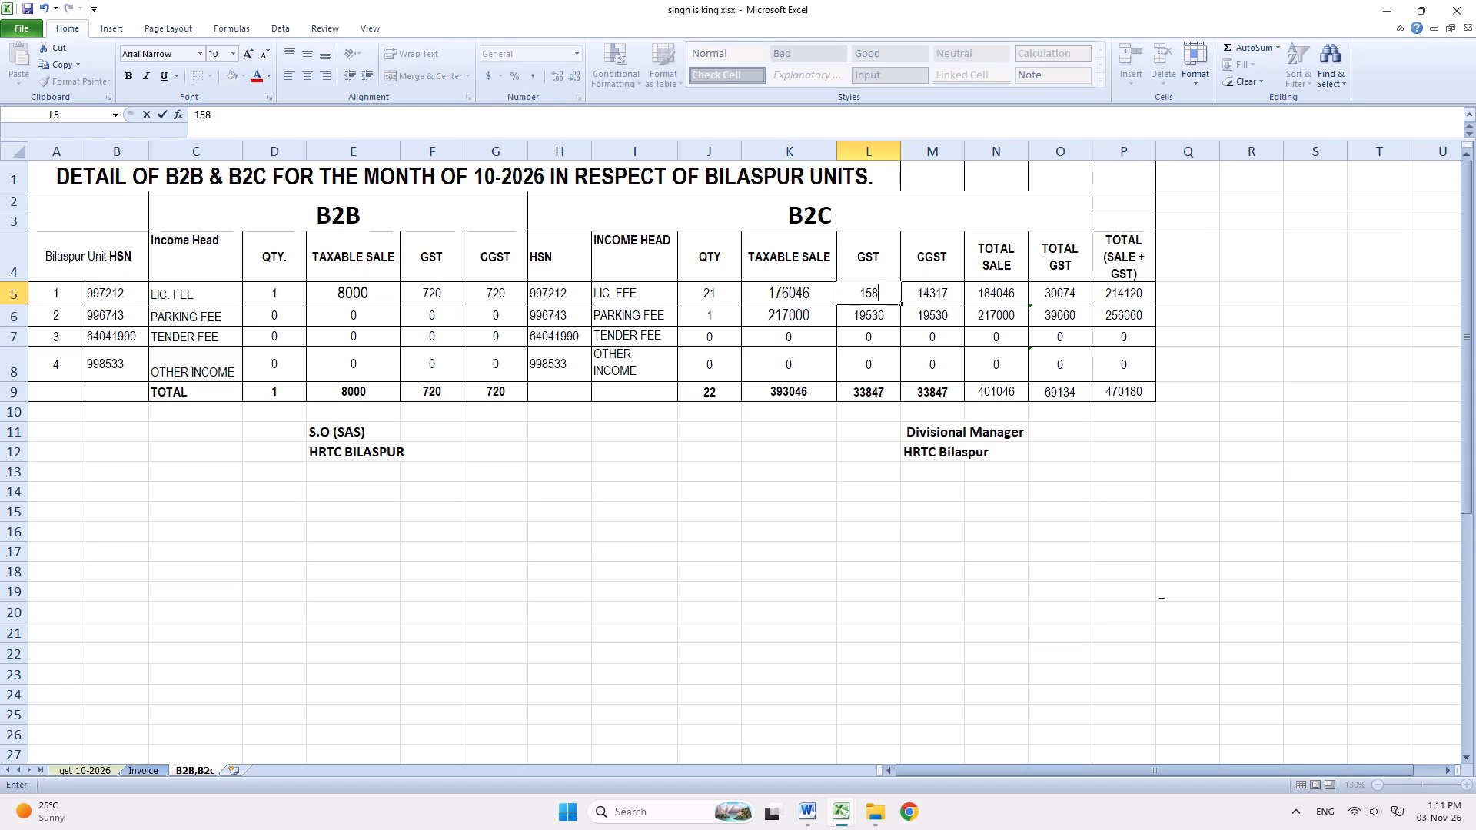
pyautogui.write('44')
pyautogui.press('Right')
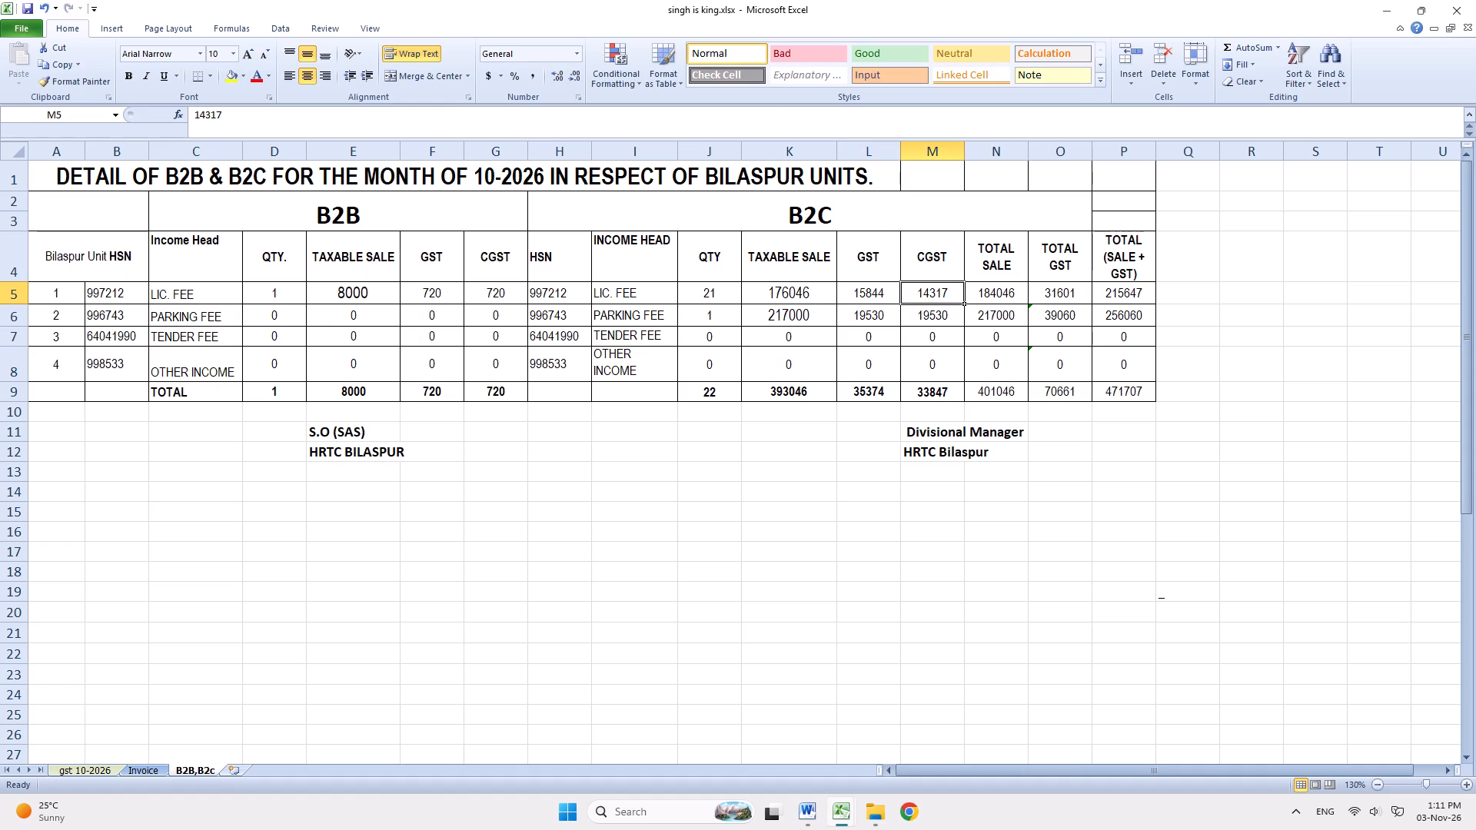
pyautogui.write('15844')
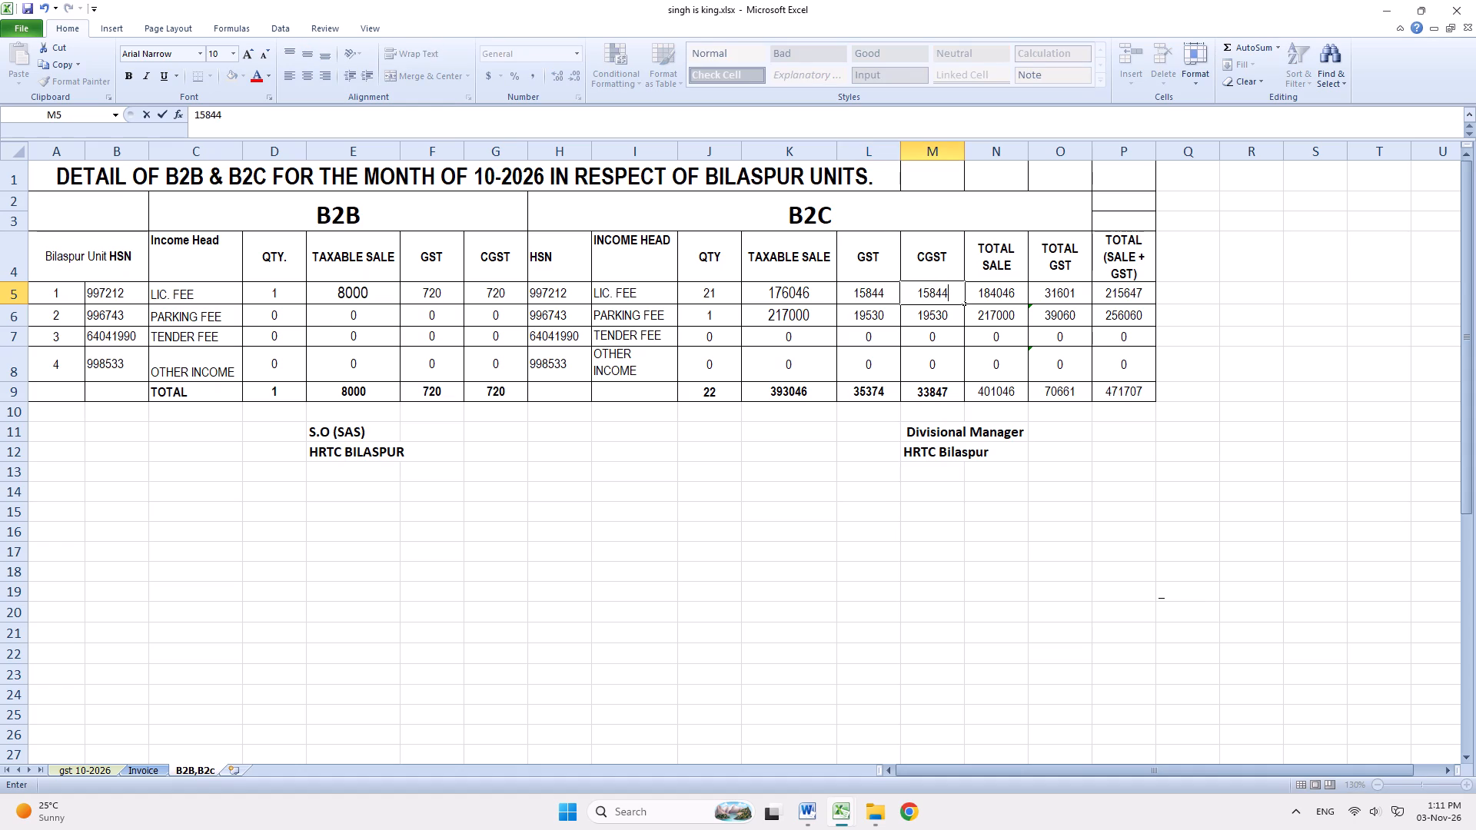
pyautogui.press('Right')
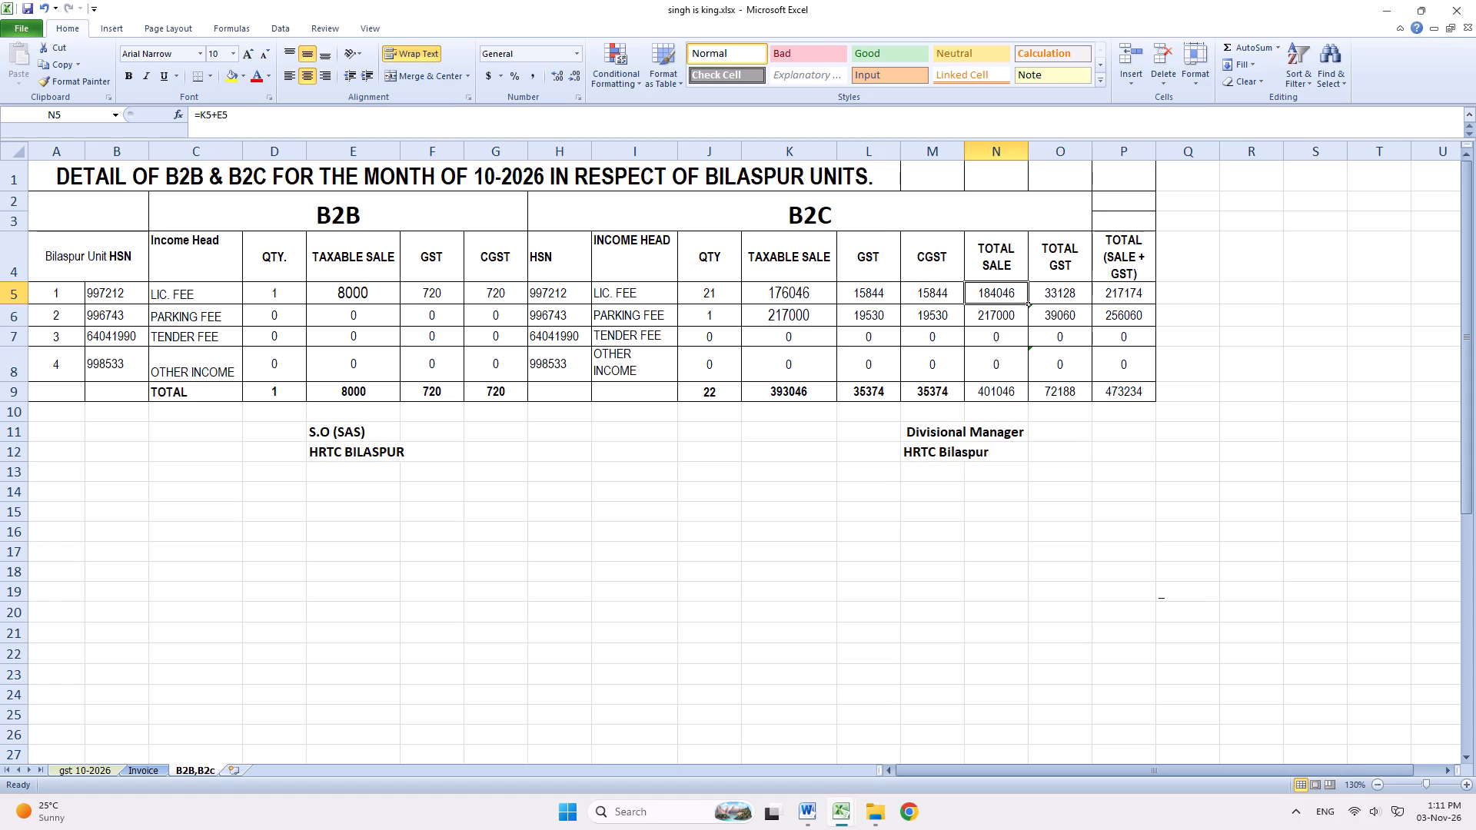
# Select the taxable sale cell of the B2C PARKING FEE row.
pyautogui.click(776, 320)
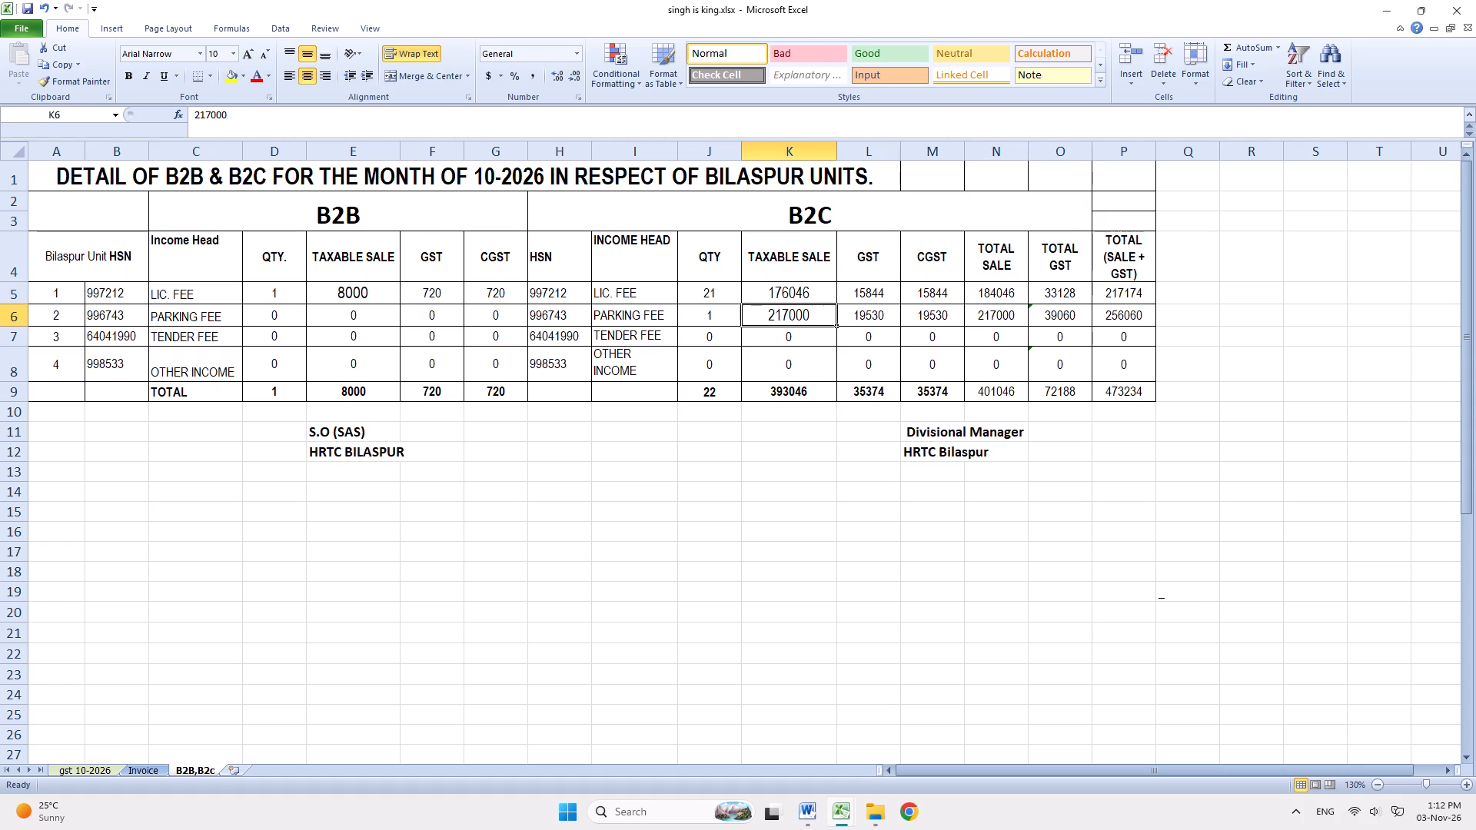
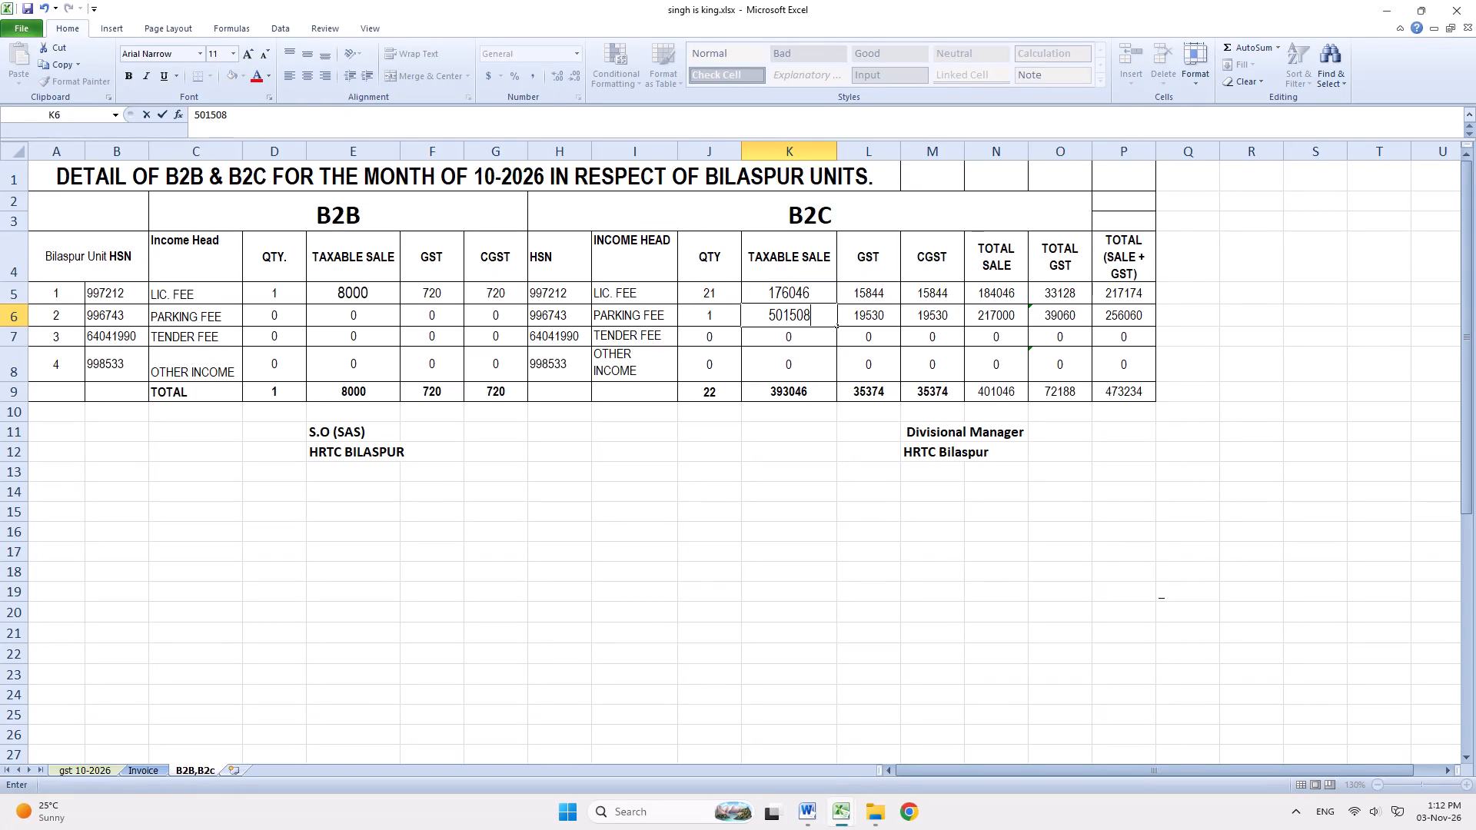
# Complete the B2C PARKING FEE row with taxable sale 501508, GST 45136, CGST 501508 and total sale 45136.
pyautogui.press('Right')
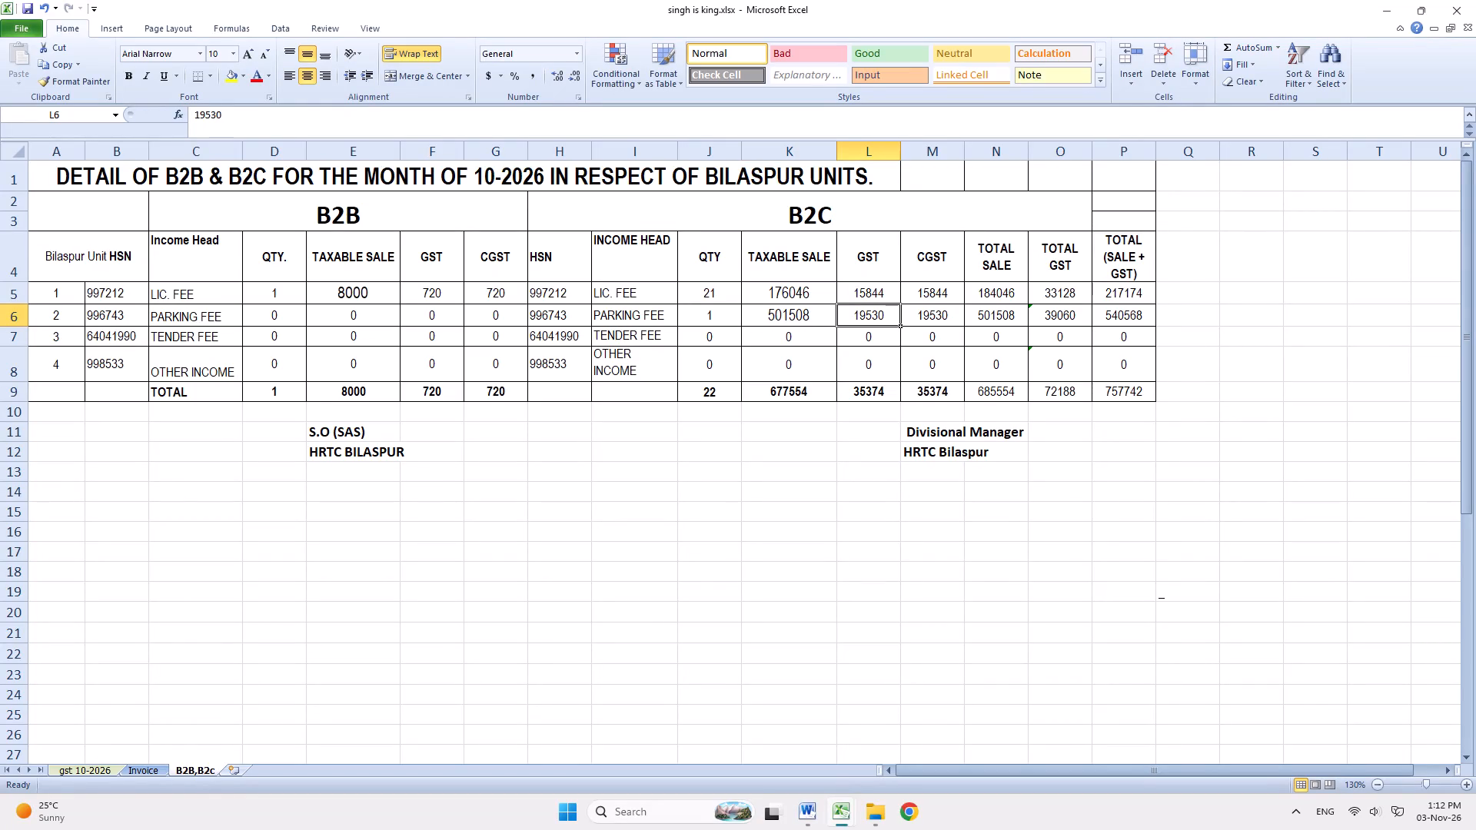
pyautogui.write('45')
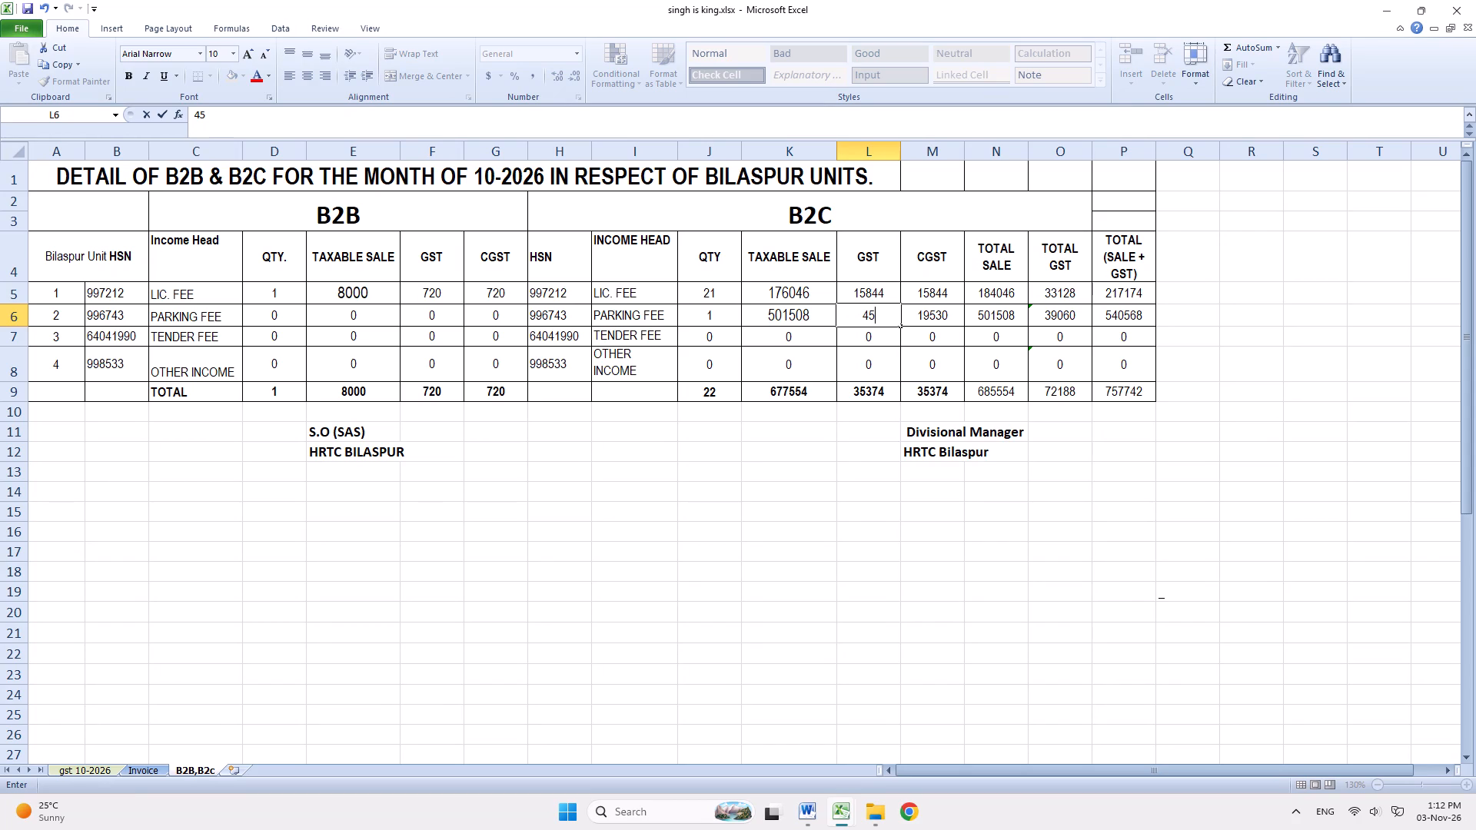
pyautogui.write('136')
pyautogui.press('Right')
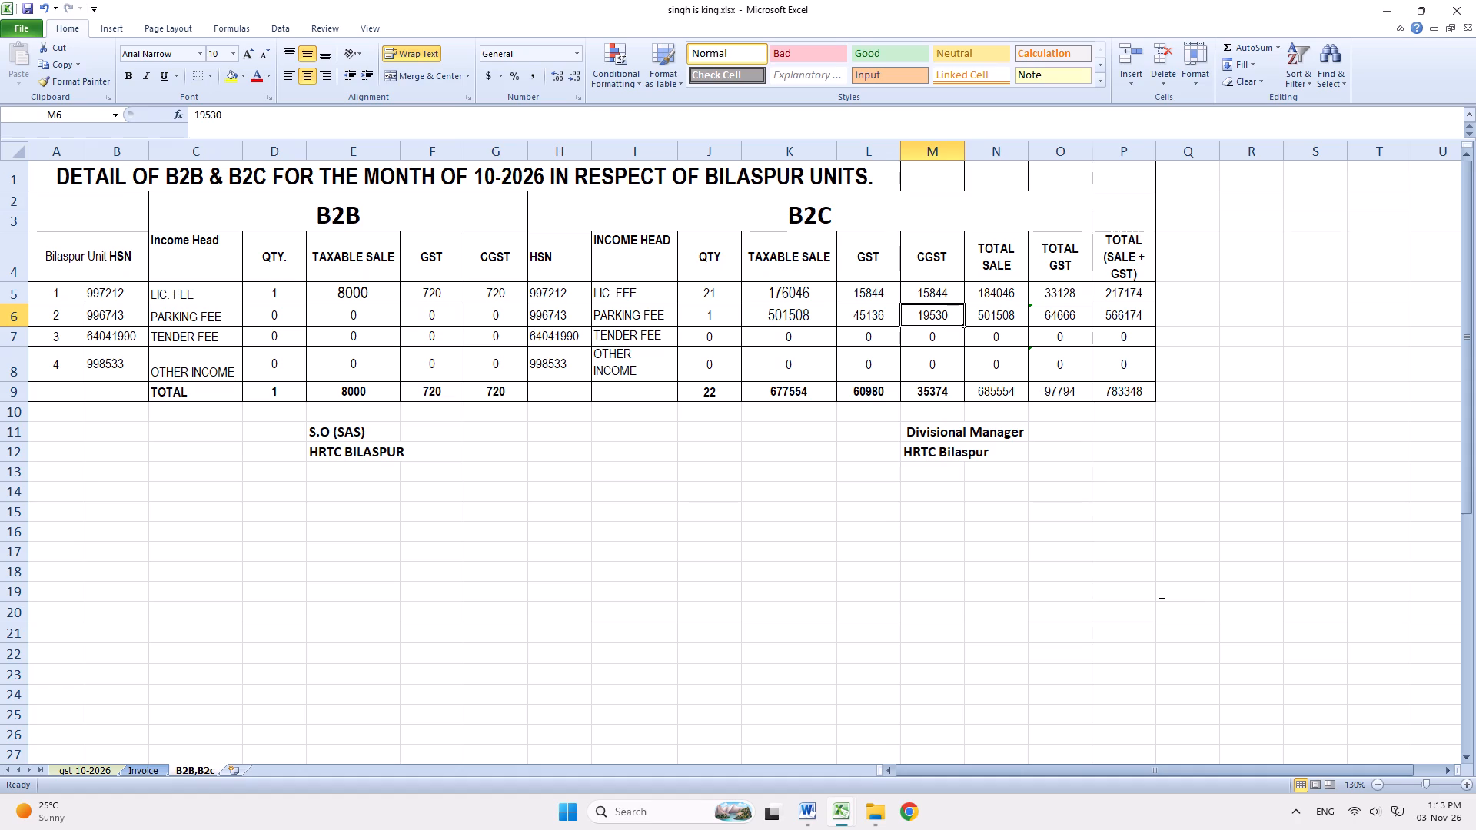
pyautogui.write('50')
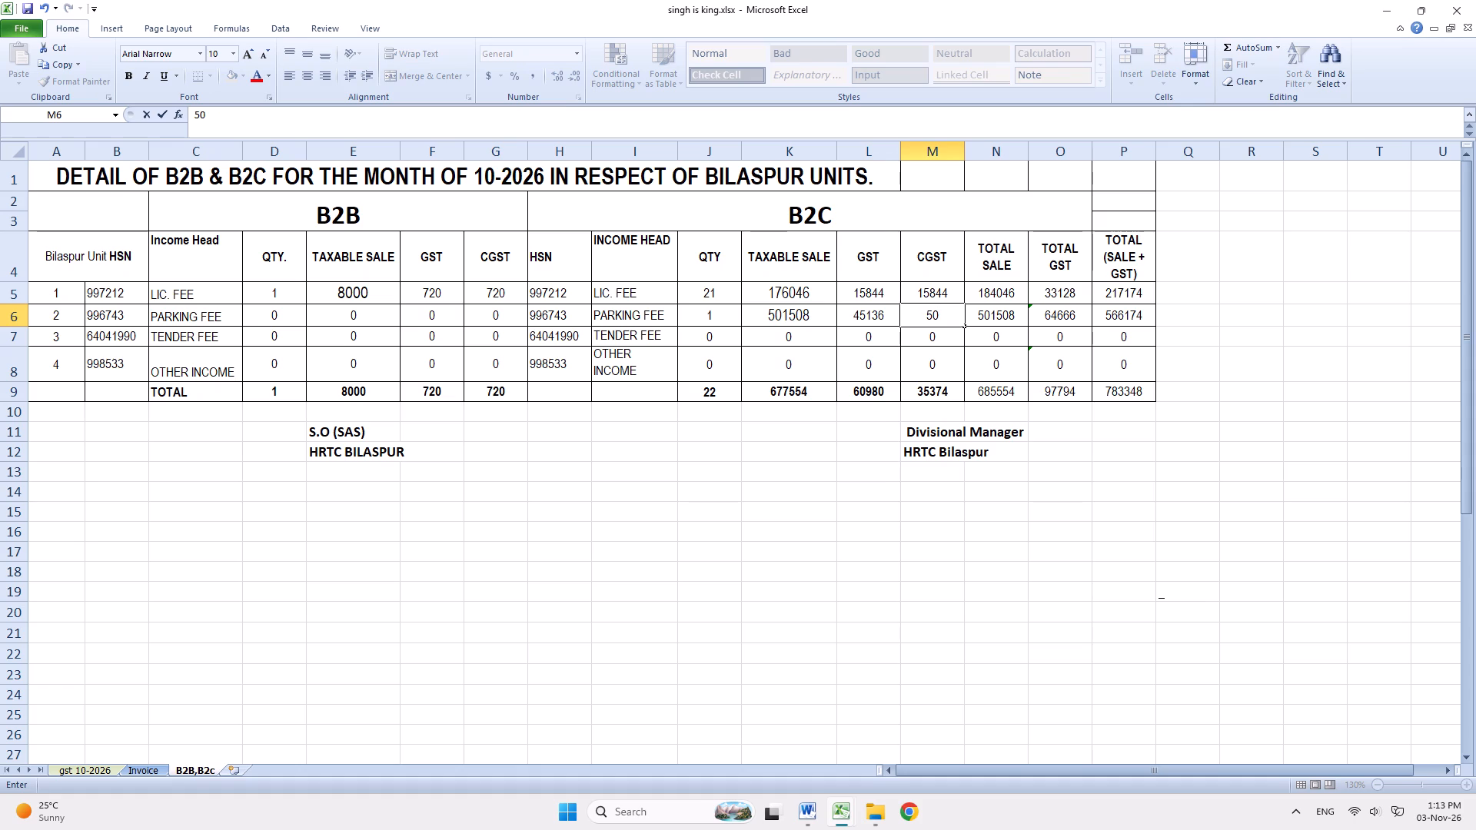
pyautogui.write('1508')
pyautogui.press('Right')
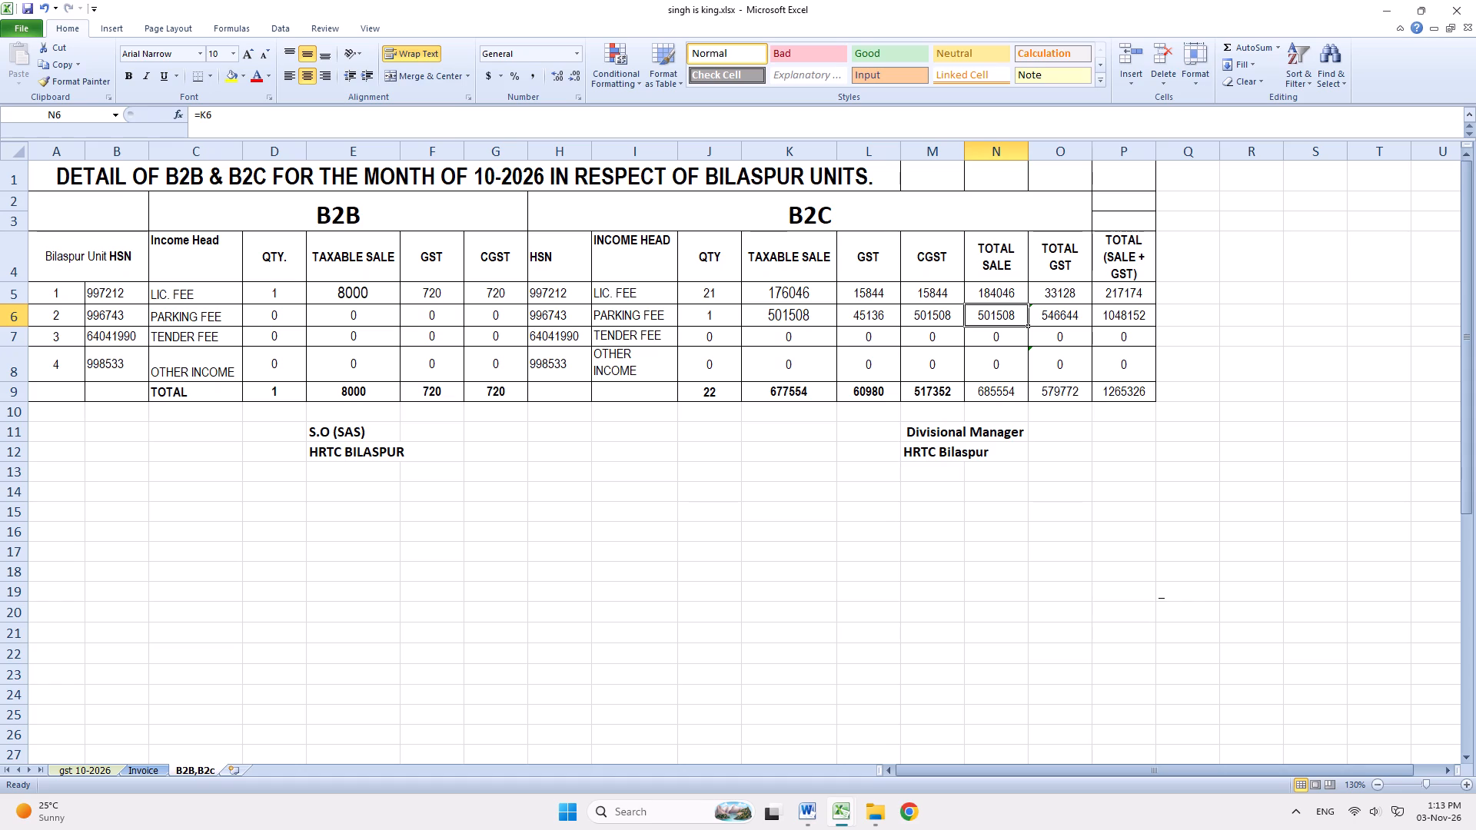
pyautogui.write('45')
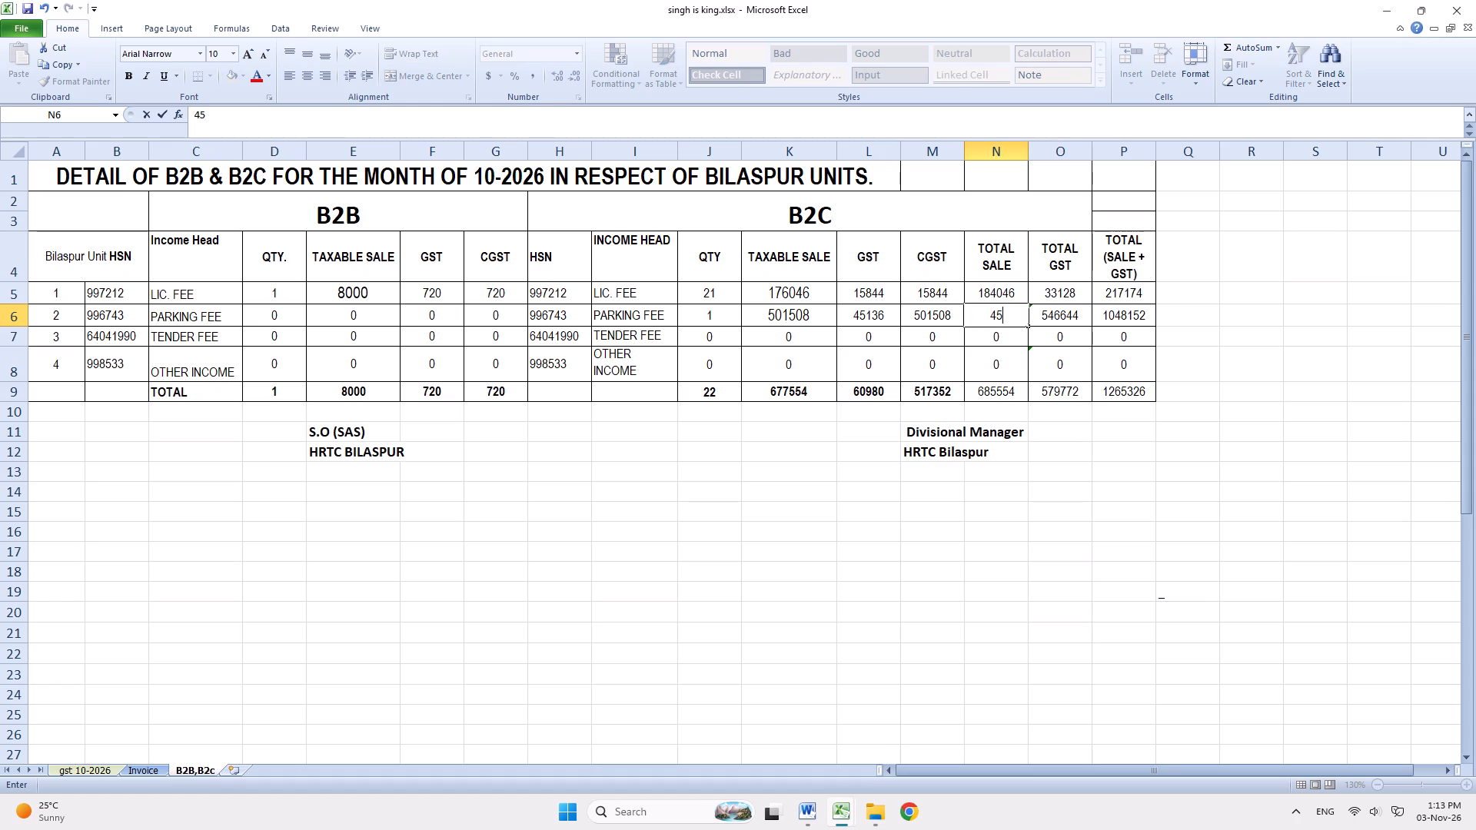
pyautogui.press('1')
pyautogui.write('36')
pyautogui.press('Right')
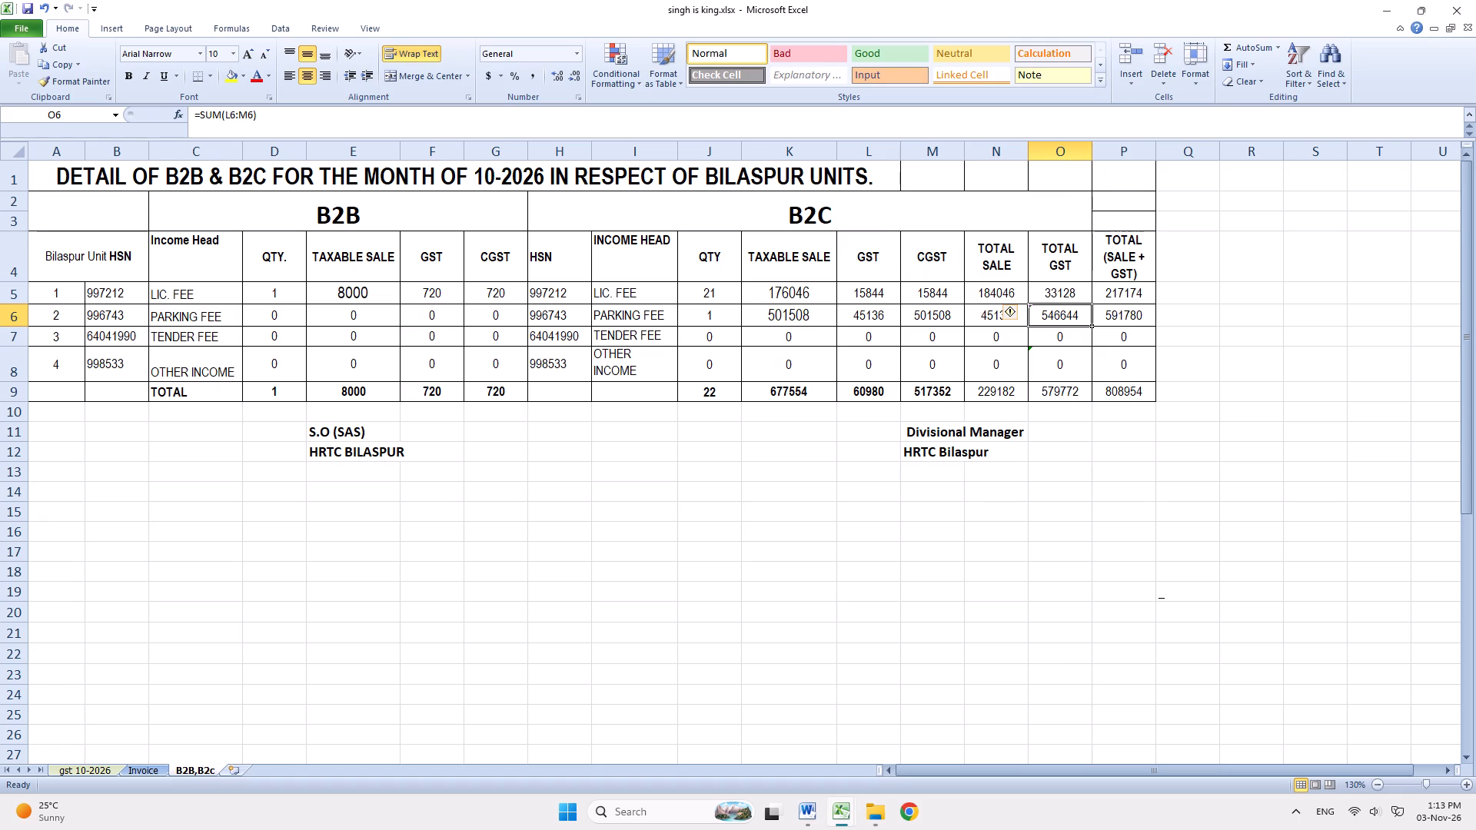
# Save the workbook.
pyautogui.click(31, 6)
# Select the B2B & B2C detail table with its signature lines and print one copy of the sheet on the Canon LBP6030/6040/6018L.
pyautogui.scroll(1, 225, 26)
pyautogui.scroll(2, 129, 239)
pyautogui.moveTo(45, 175); pyautogui.dragTo(259, 224)
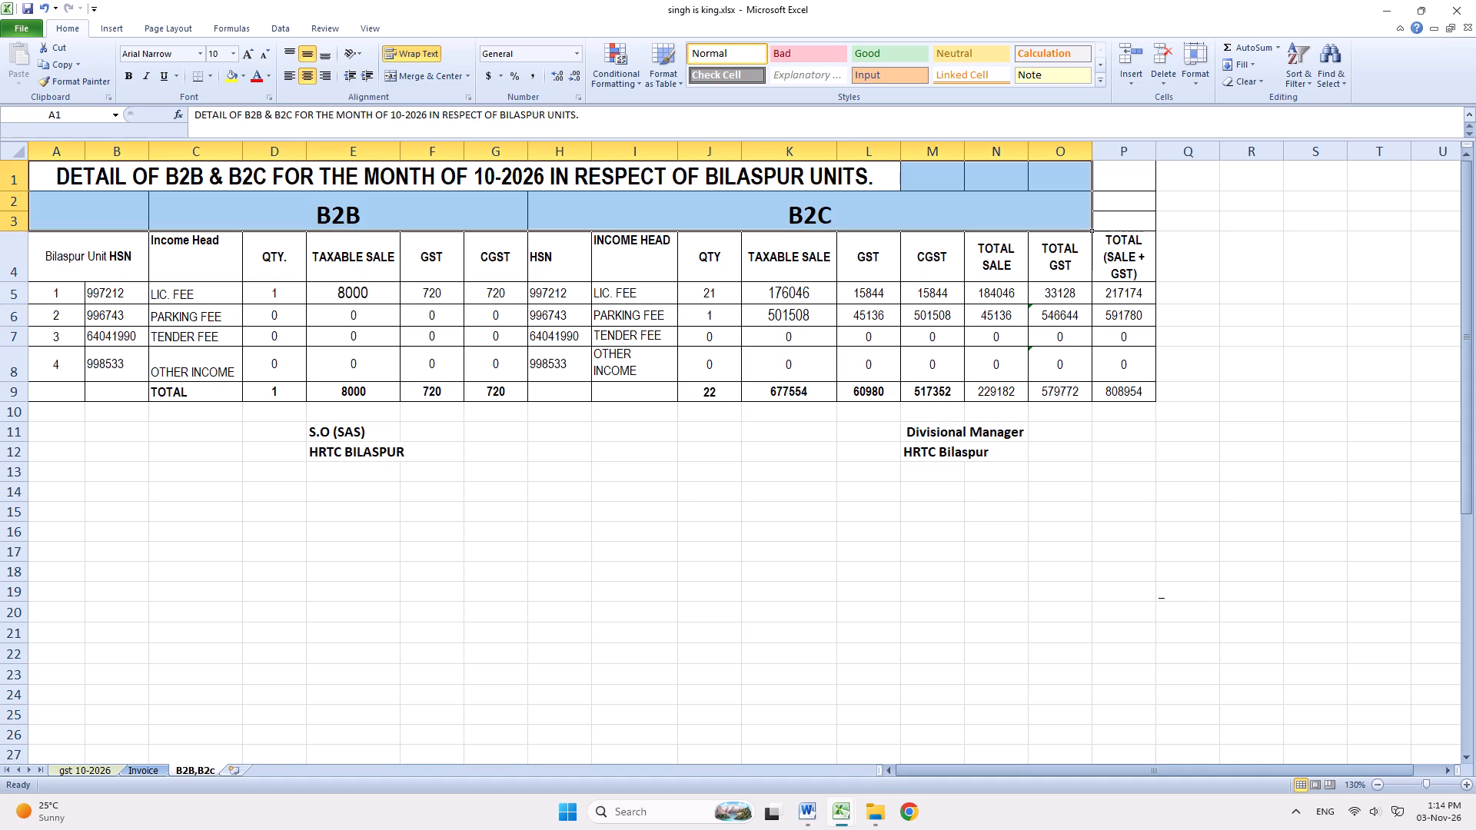
pyautogui.moveTo(259, 224); pyautogui.dragTo(1206, 483)
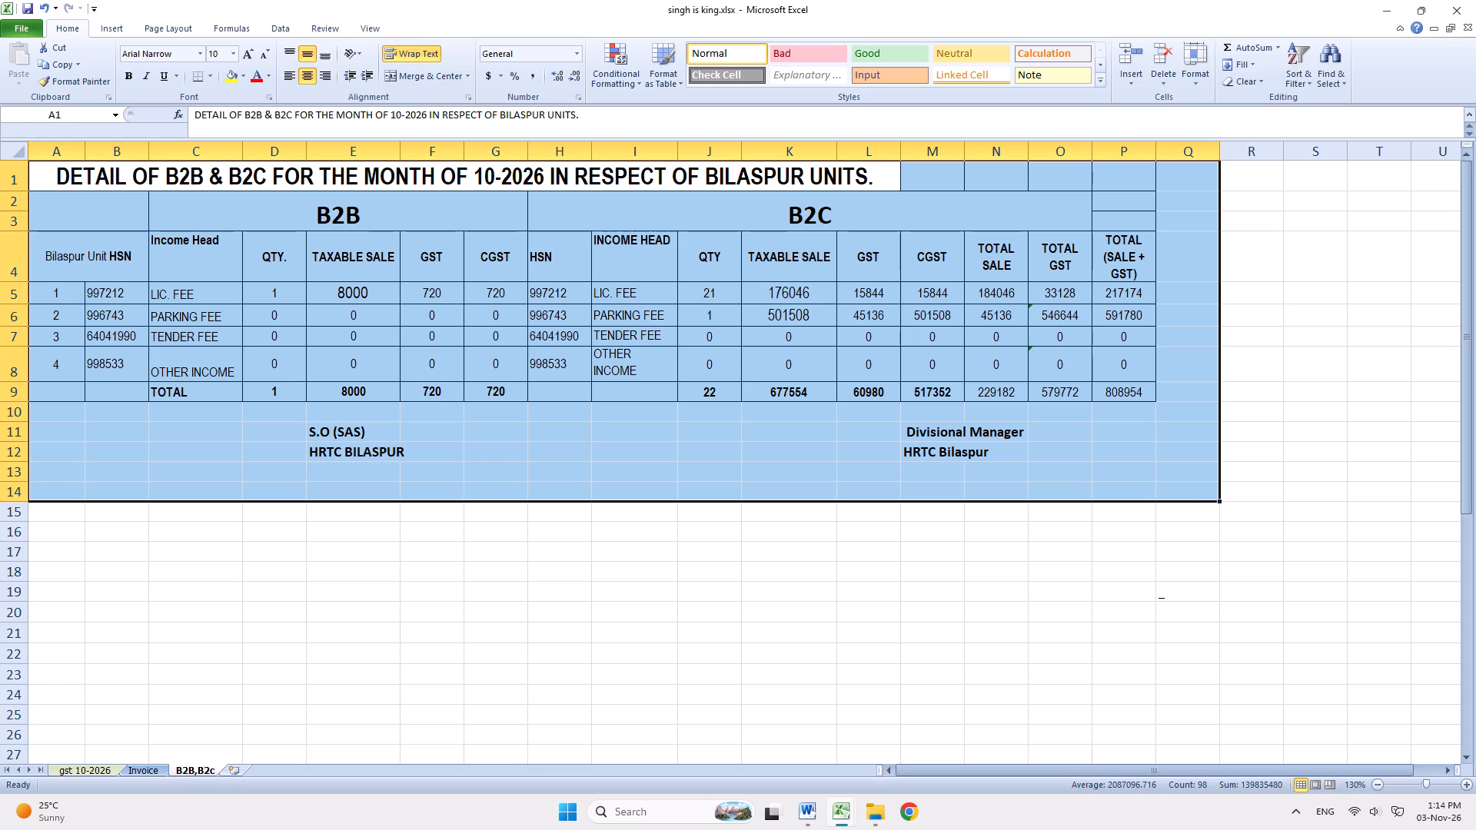
pyautogui.hotkey('ctrl', 'p')
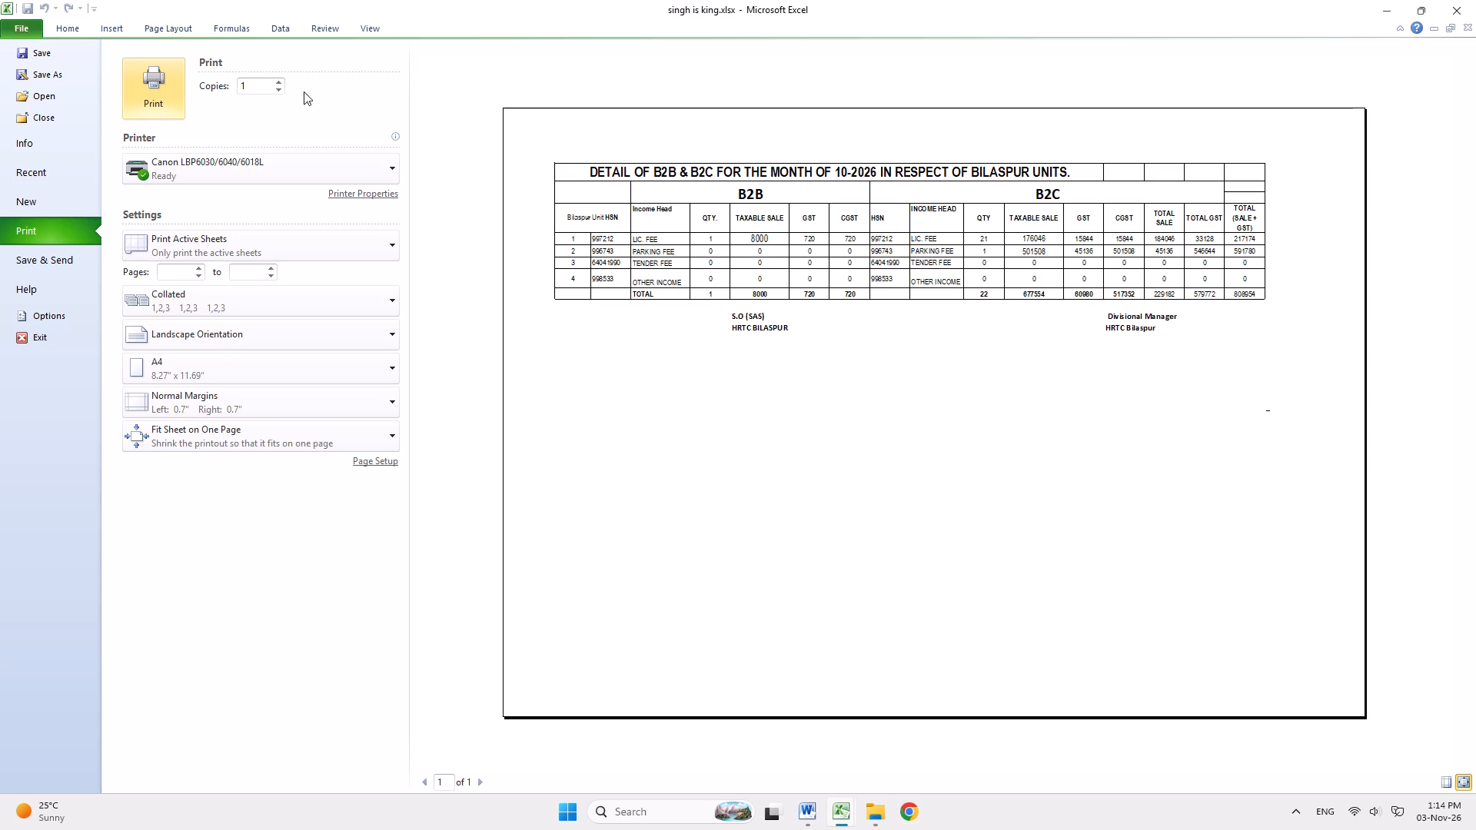
pyautogui.click(138, 165)
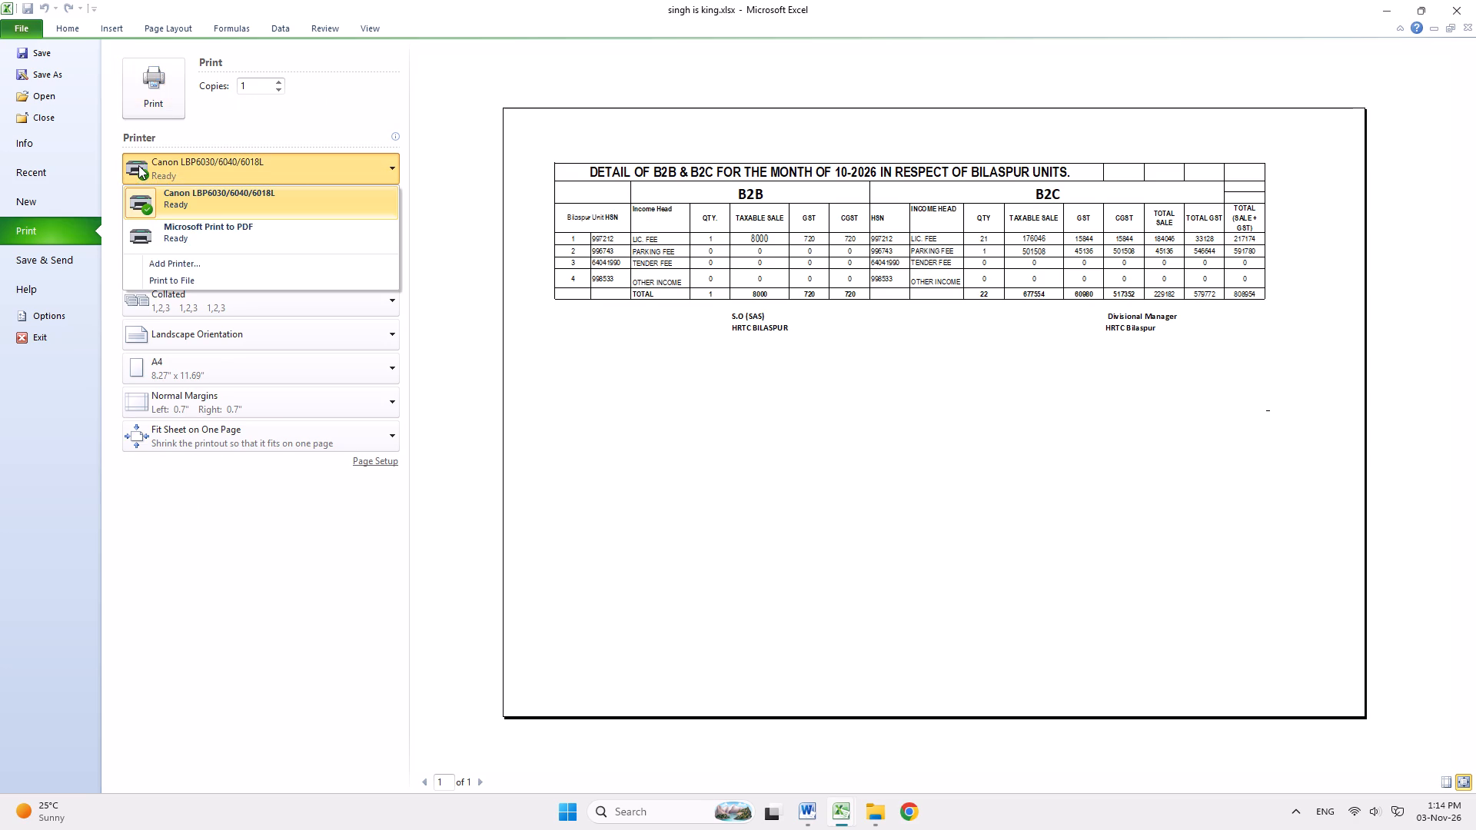
pyautogui.click(162, 78)
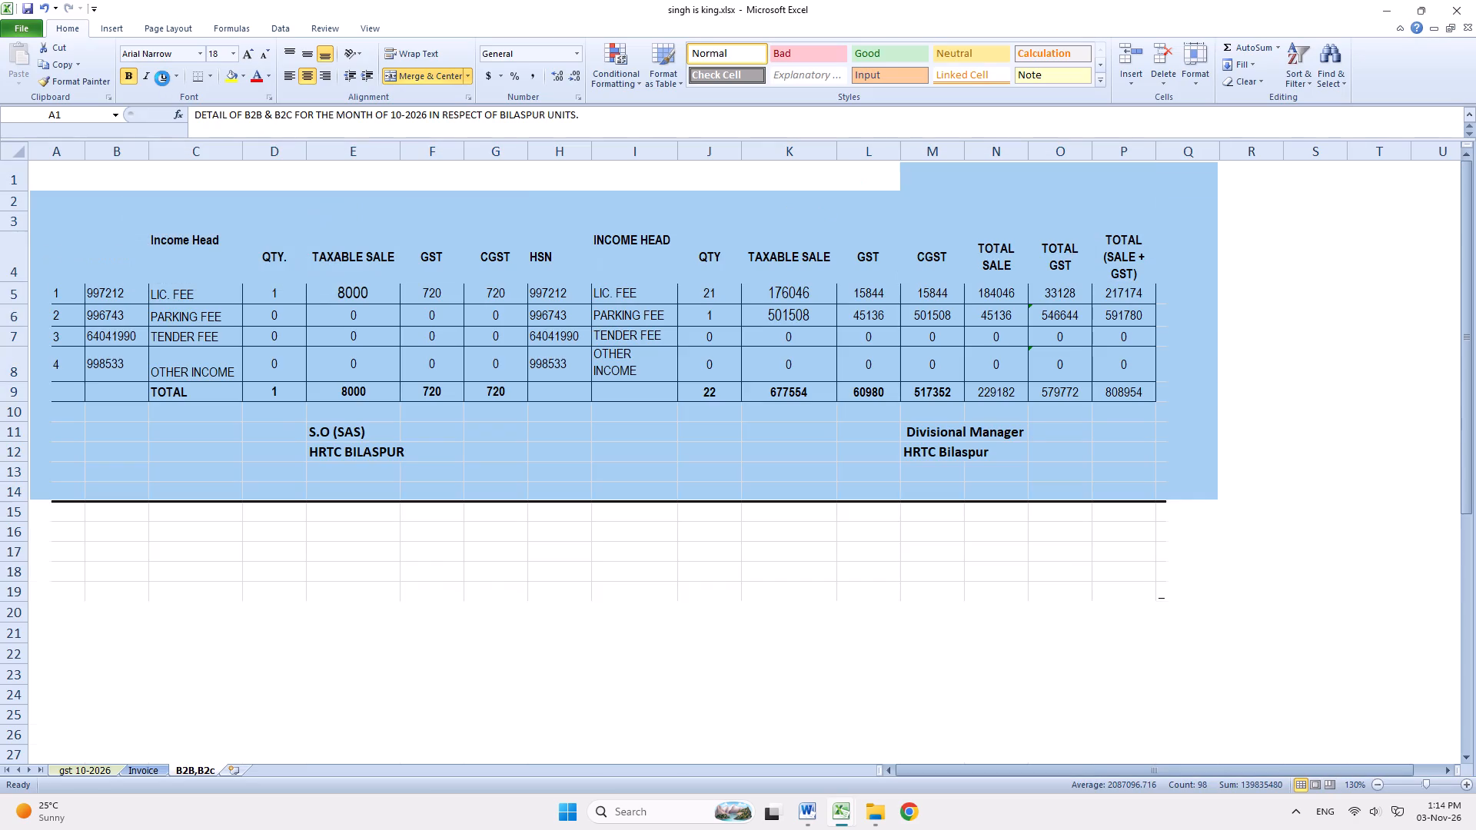
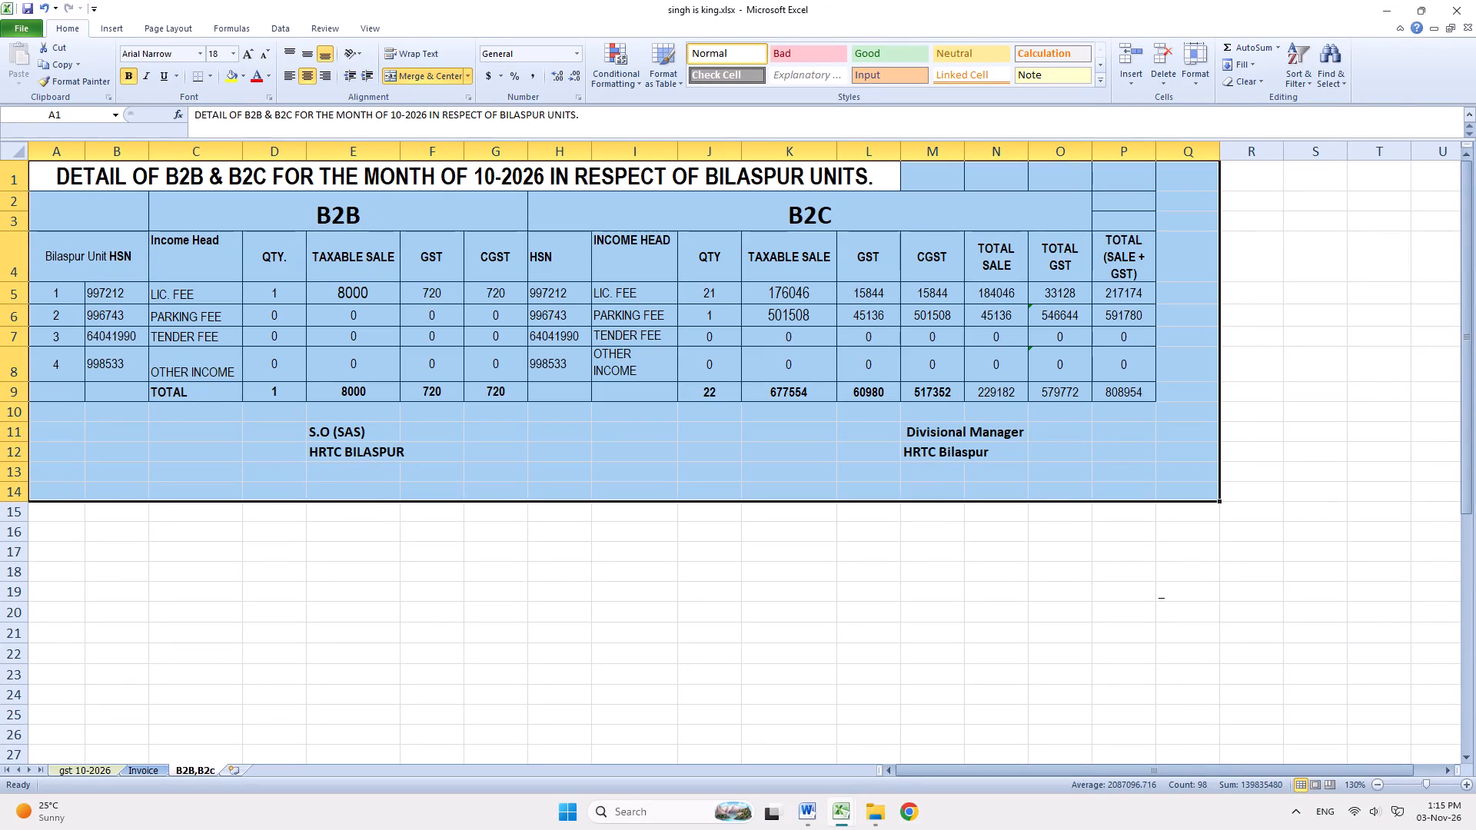
# Minimize the workbook window to get back to the Oct 2026 folder.
pyautogui.click(1391, 8)
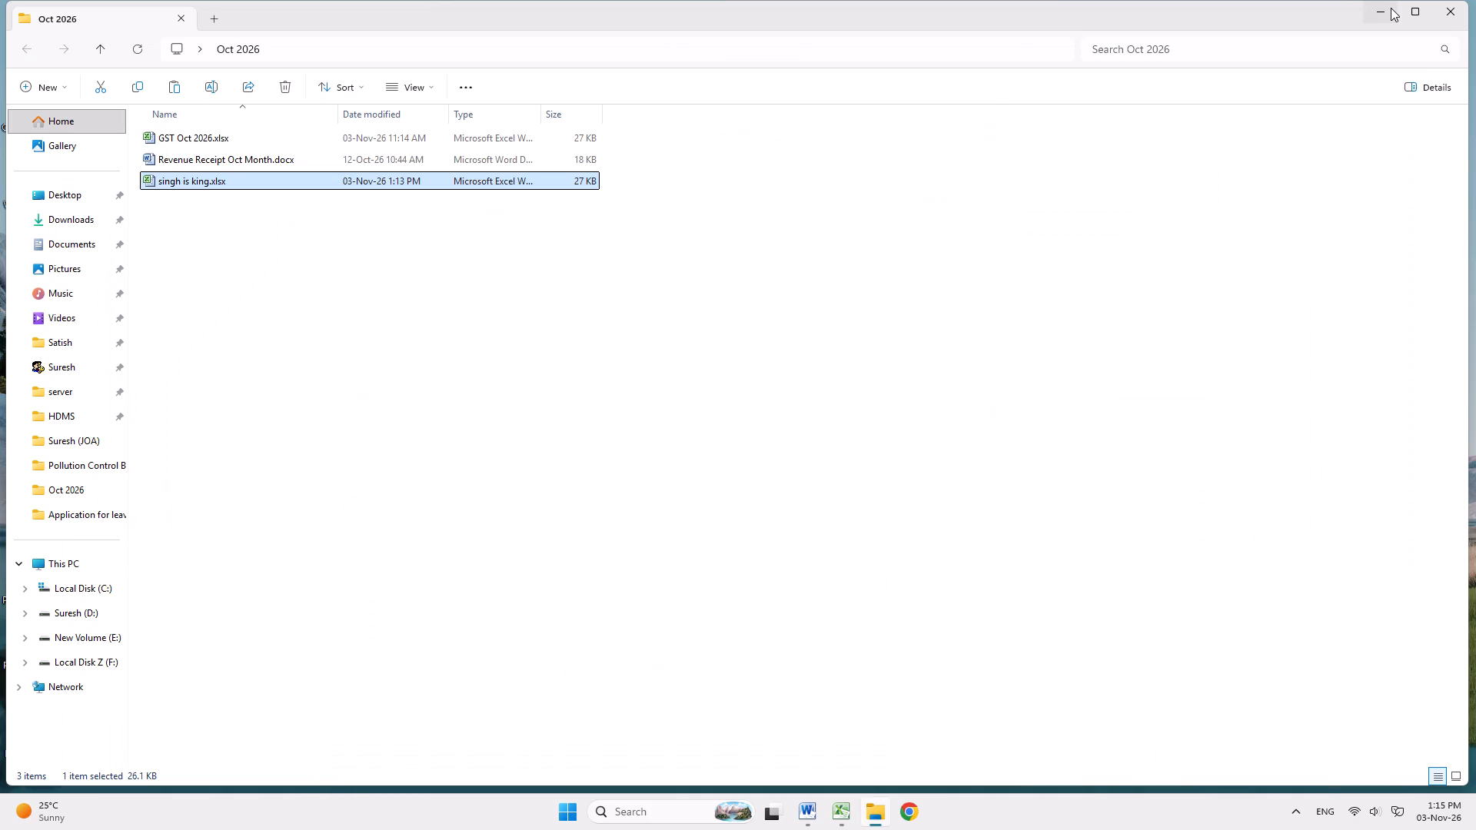
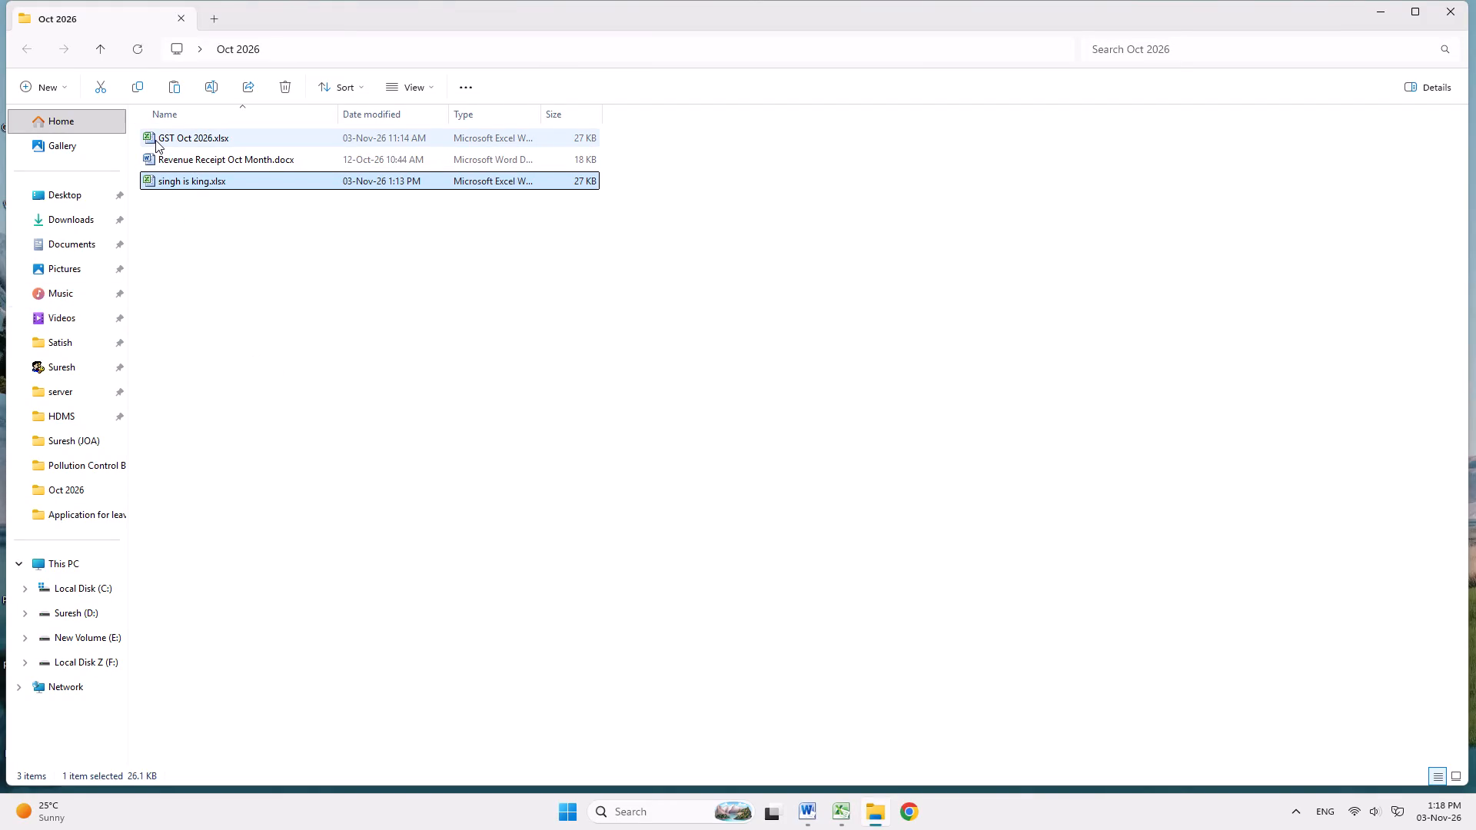
# Open the singh is king workbook and examine its gst 10-2026, Invoice and B2B,B2c sheets.
pyautogui.doubleClick(167, 182)
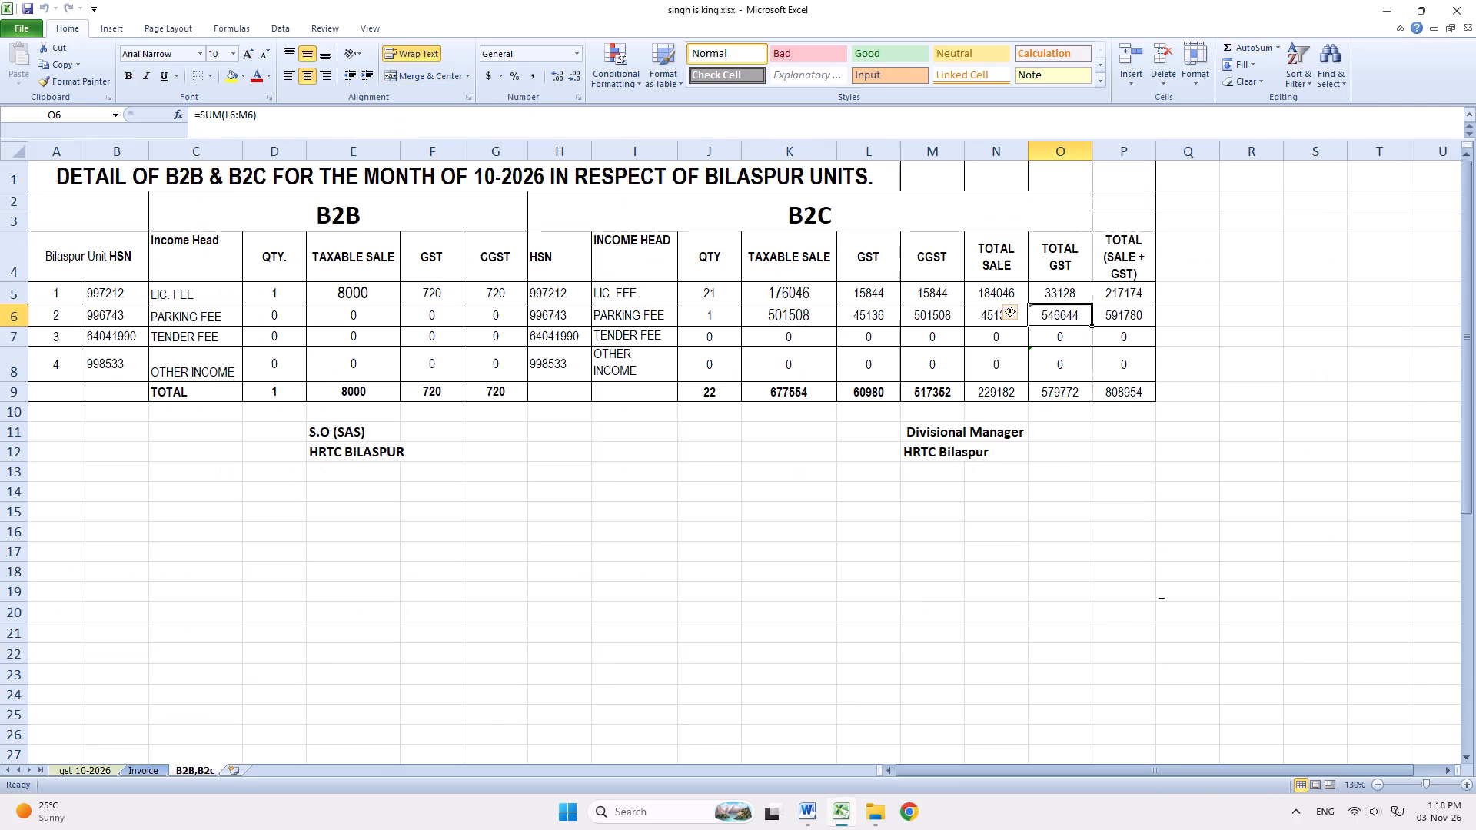
pyautogui.click(78, 772)
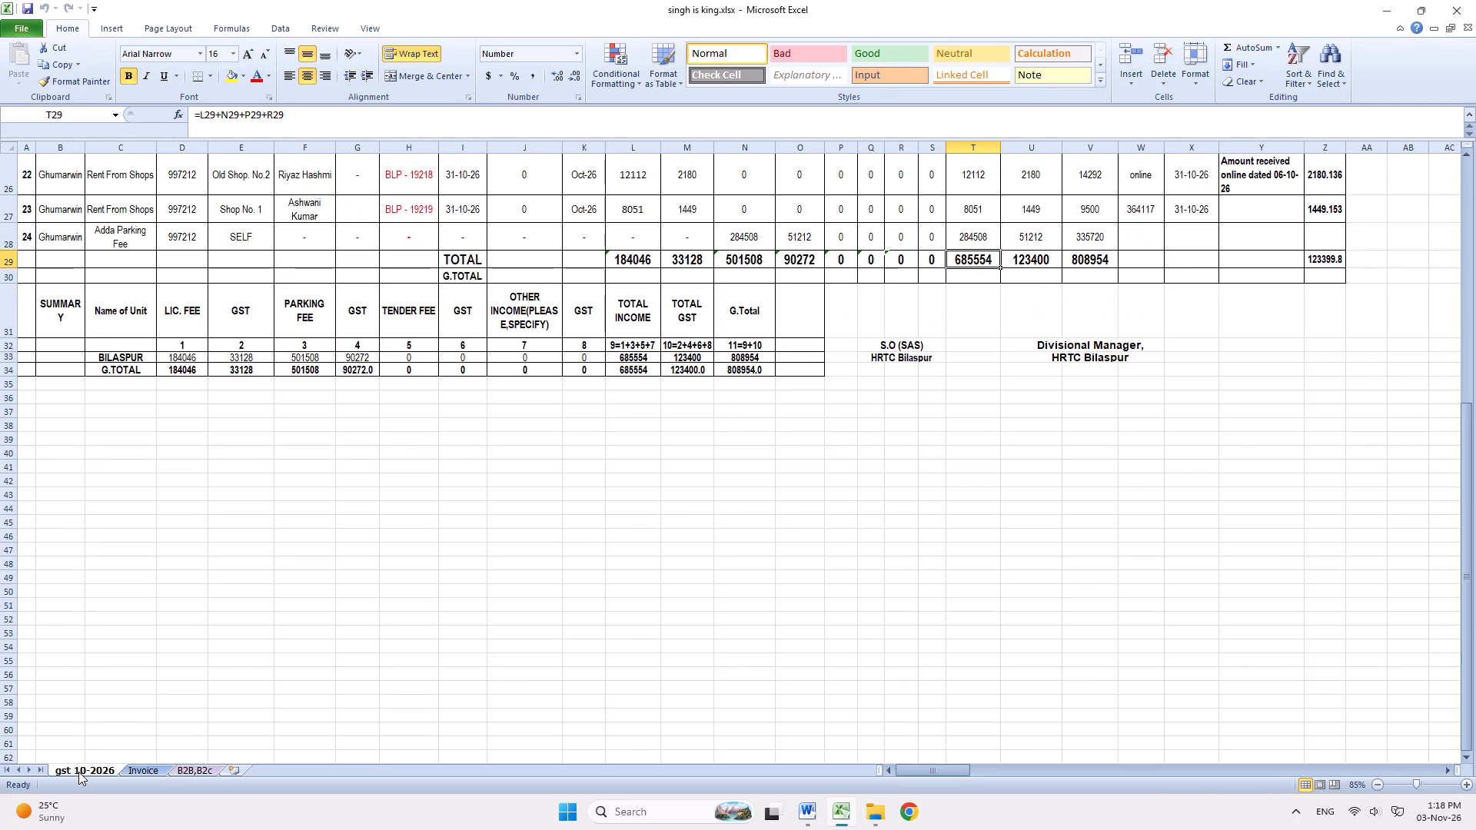
pyautogui.scroll(3, 470, 645)
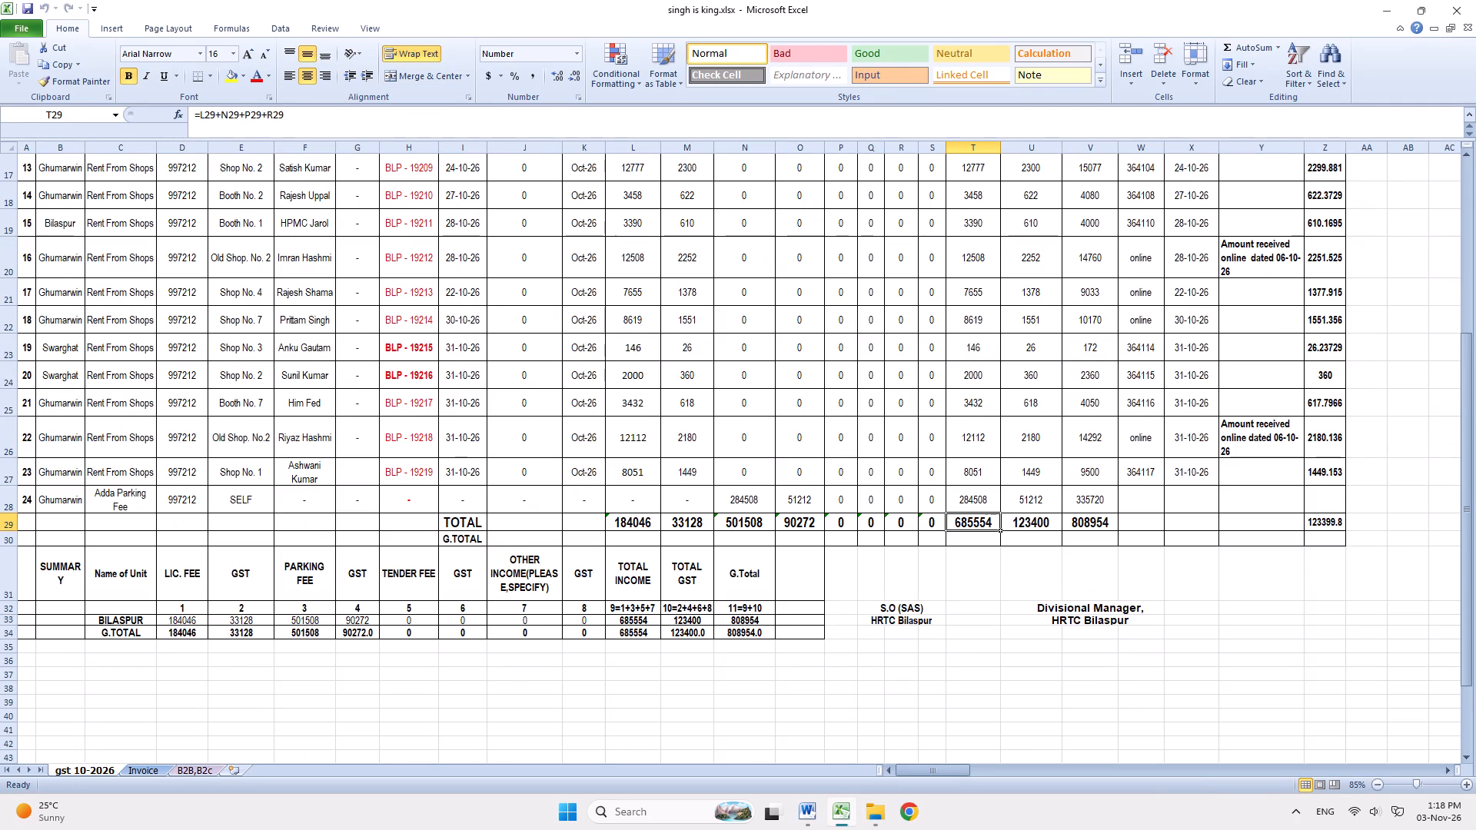
pyautogui.scroll(6, 656, 556)
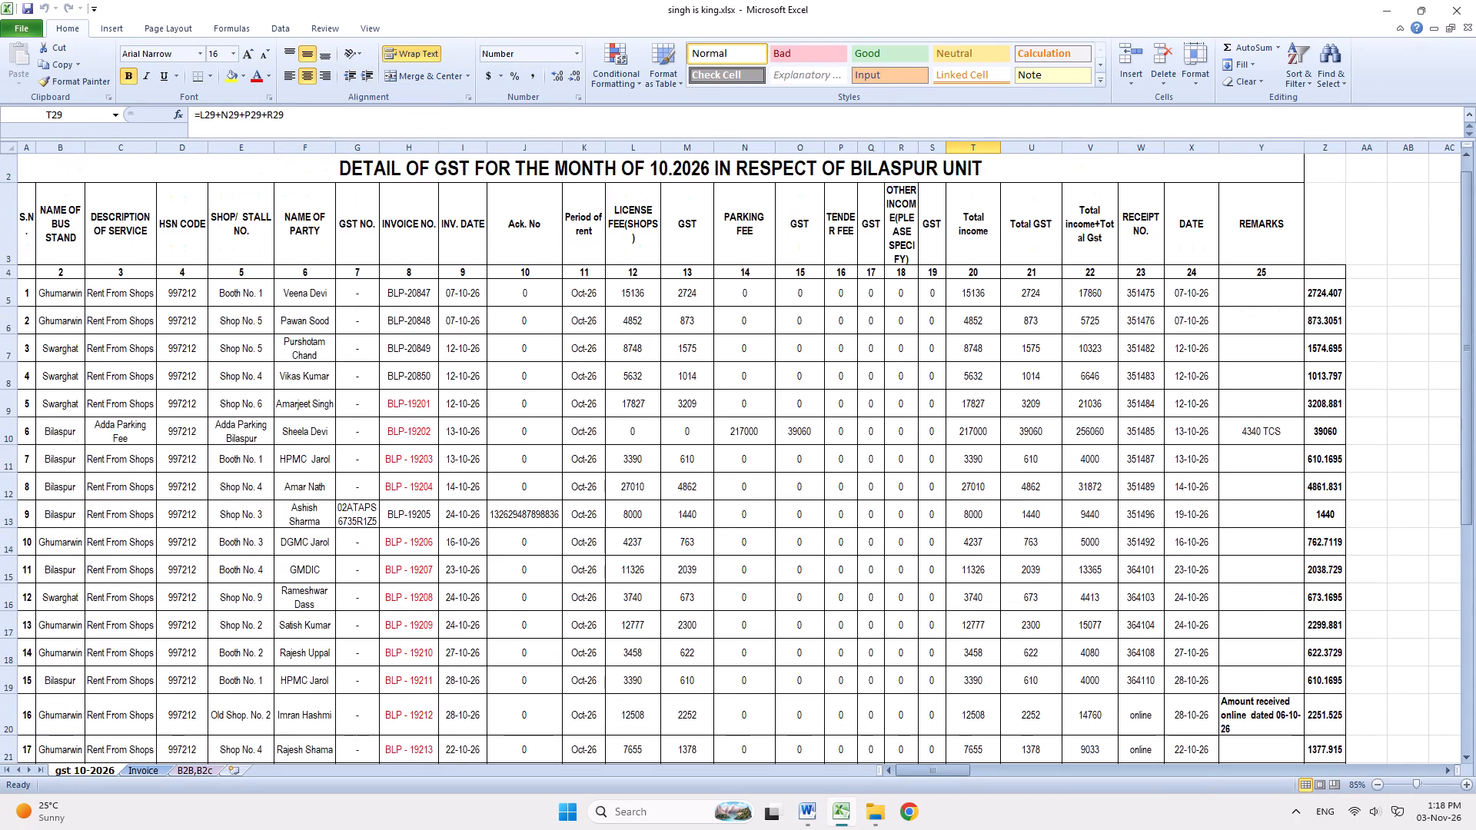
pyautogui.click(1328, 296)
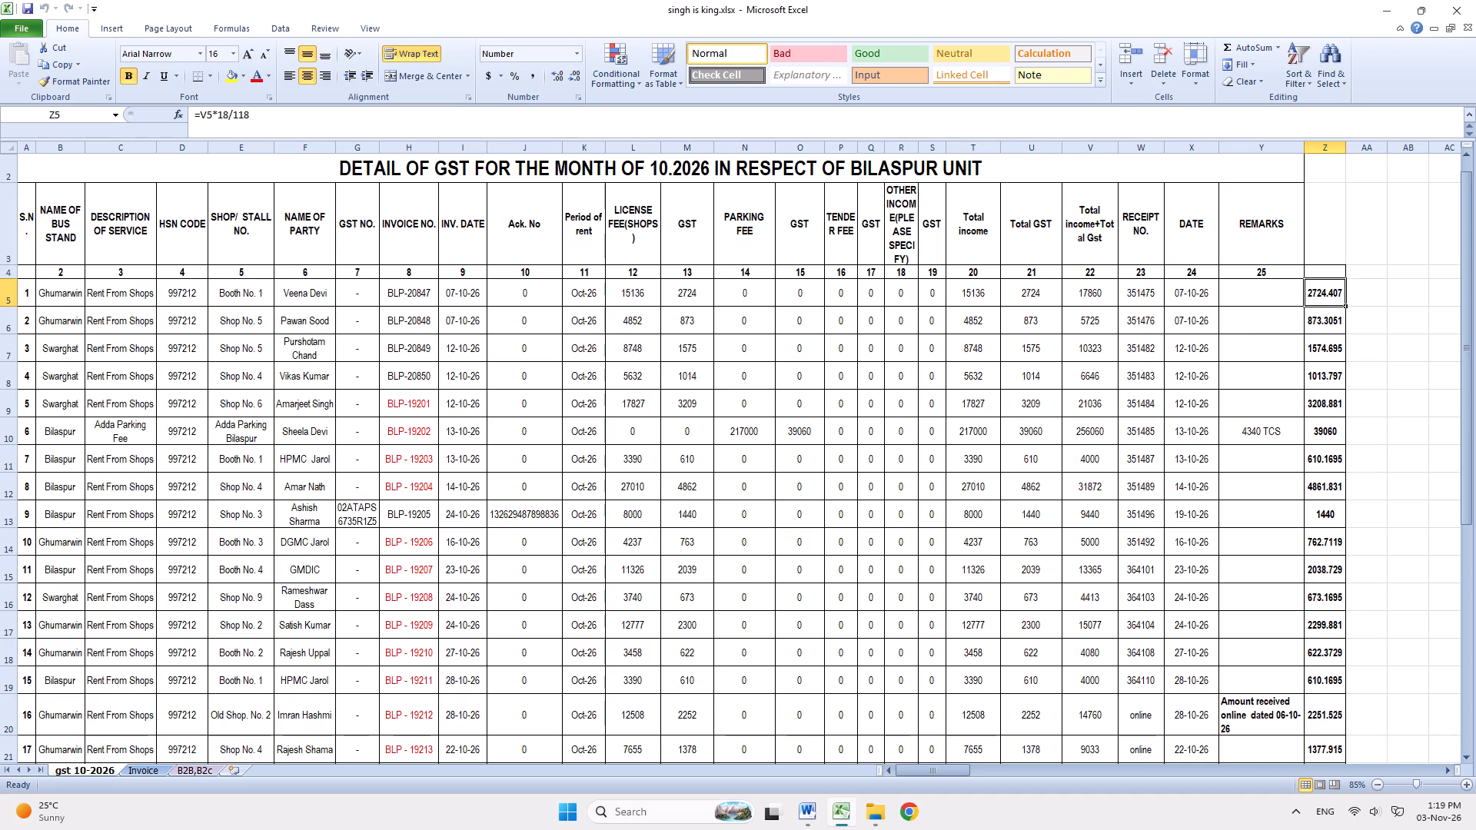
pyautogui.click(139, 773)
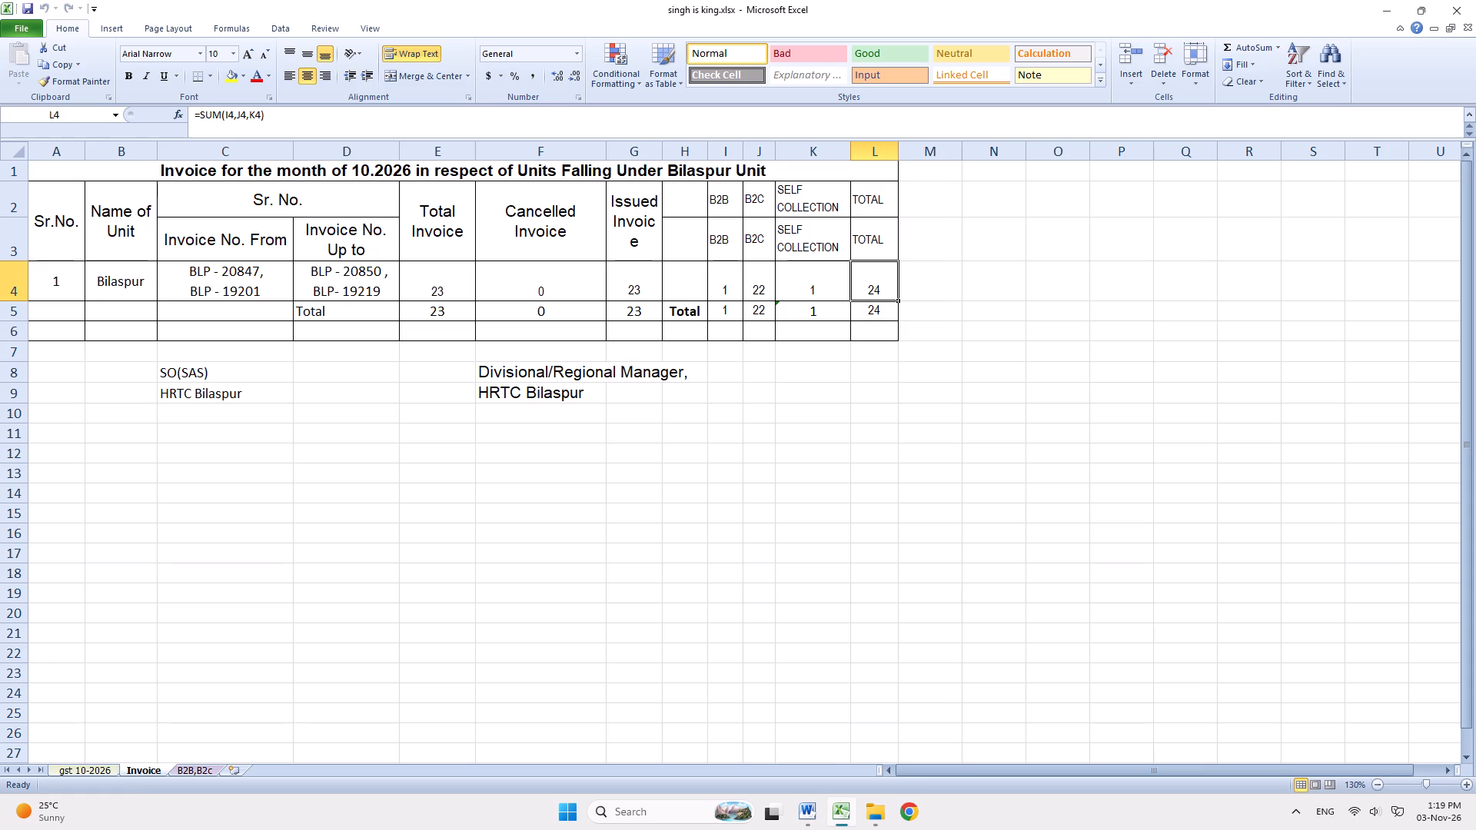
pyautogui.click(195, 774)
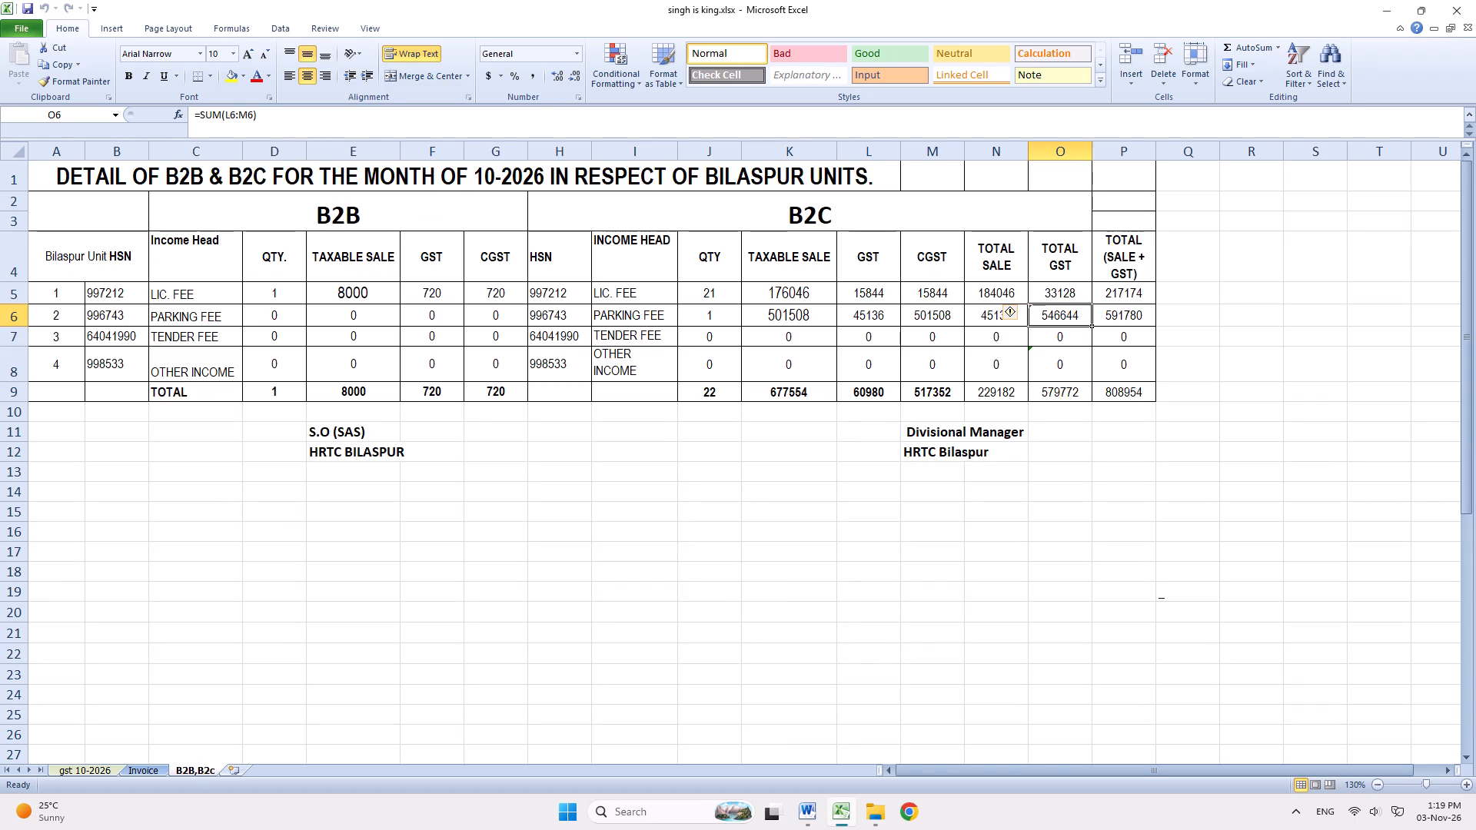
pyautogui.click(679, 572)
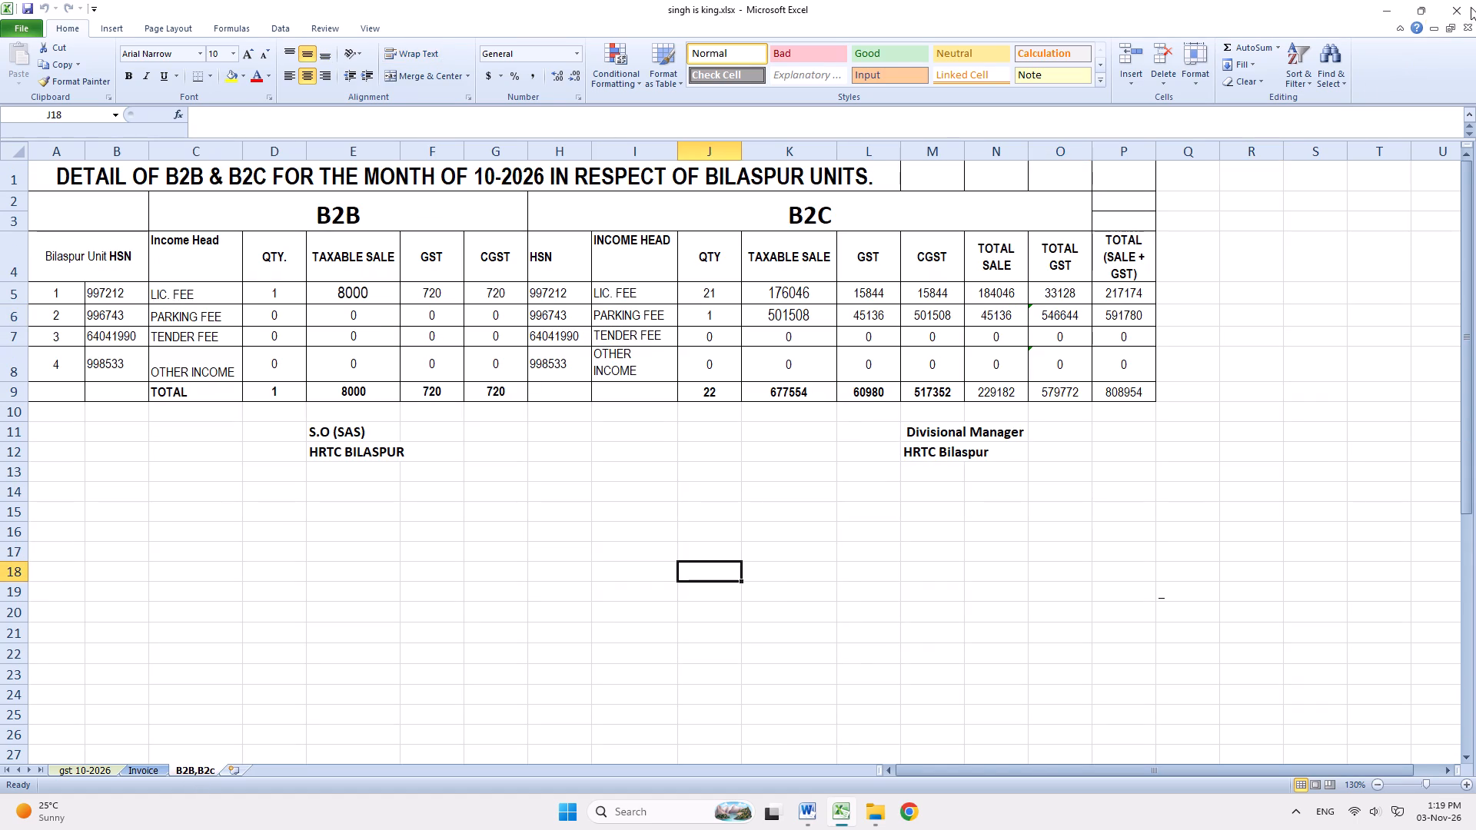
# Close both open workbooks, singh is king and GST Oct 2026.
pyautogui.click(1456, 7)
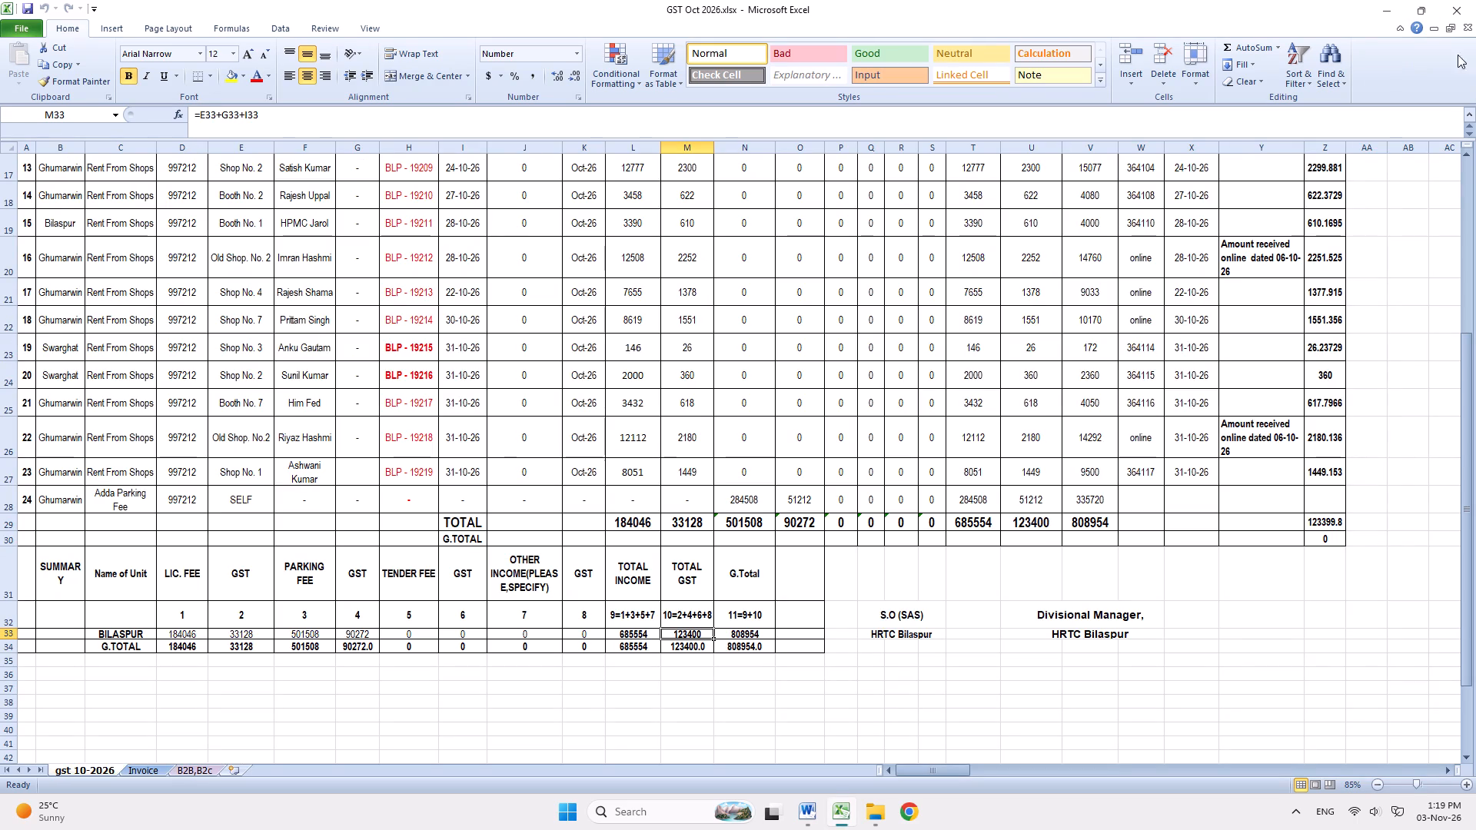
pyautogui.click(1457, 11)
# Reopen the GST Oct 2026 workbook, examine the gst 10-2026 sheet up to its top rows, and close the workbook.
pyautogui.doubleClick(201, 137)
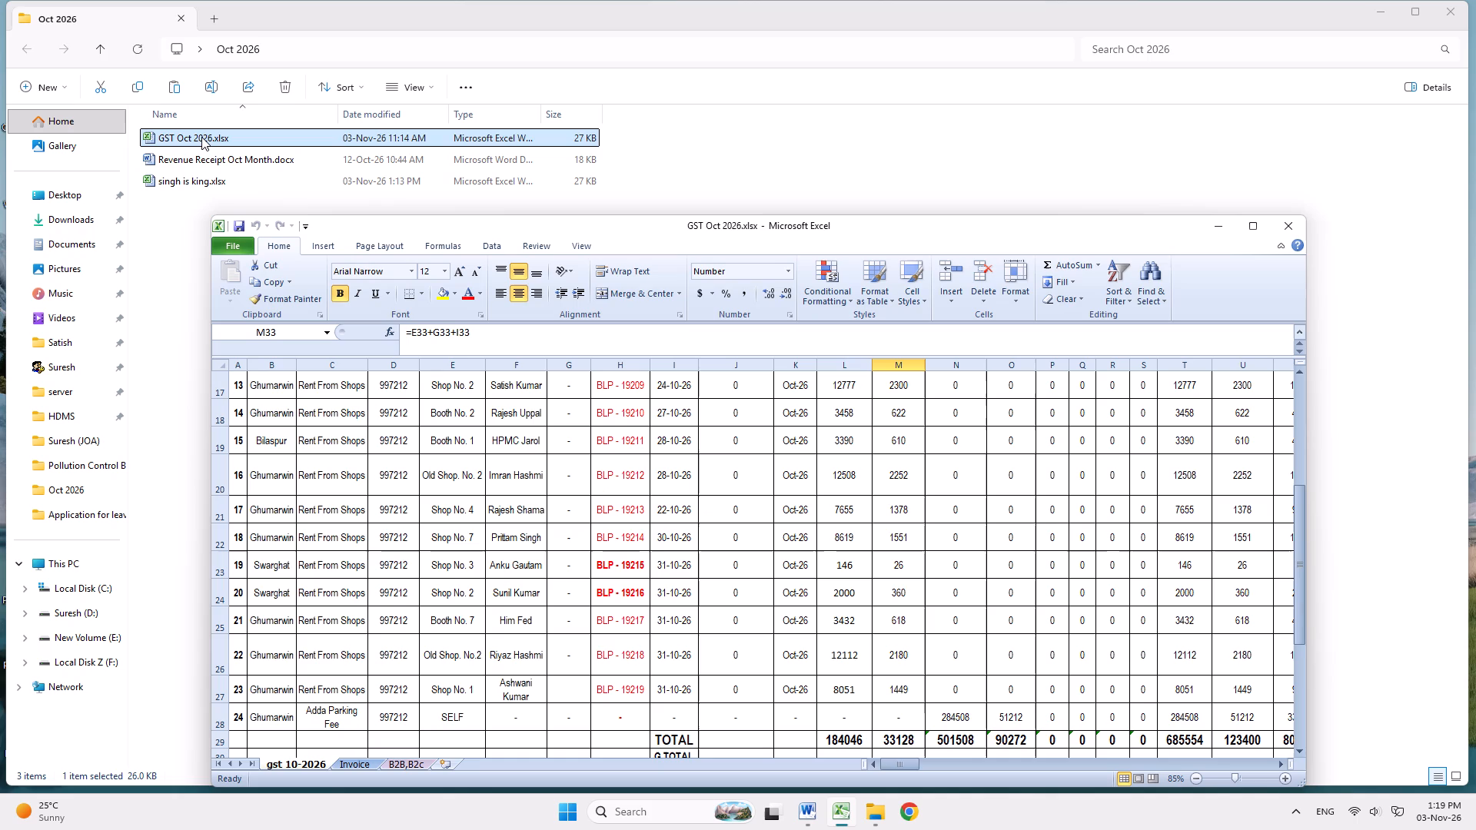
pyautogui.click(1250, 228)
pyautogui.click(1045, 693)
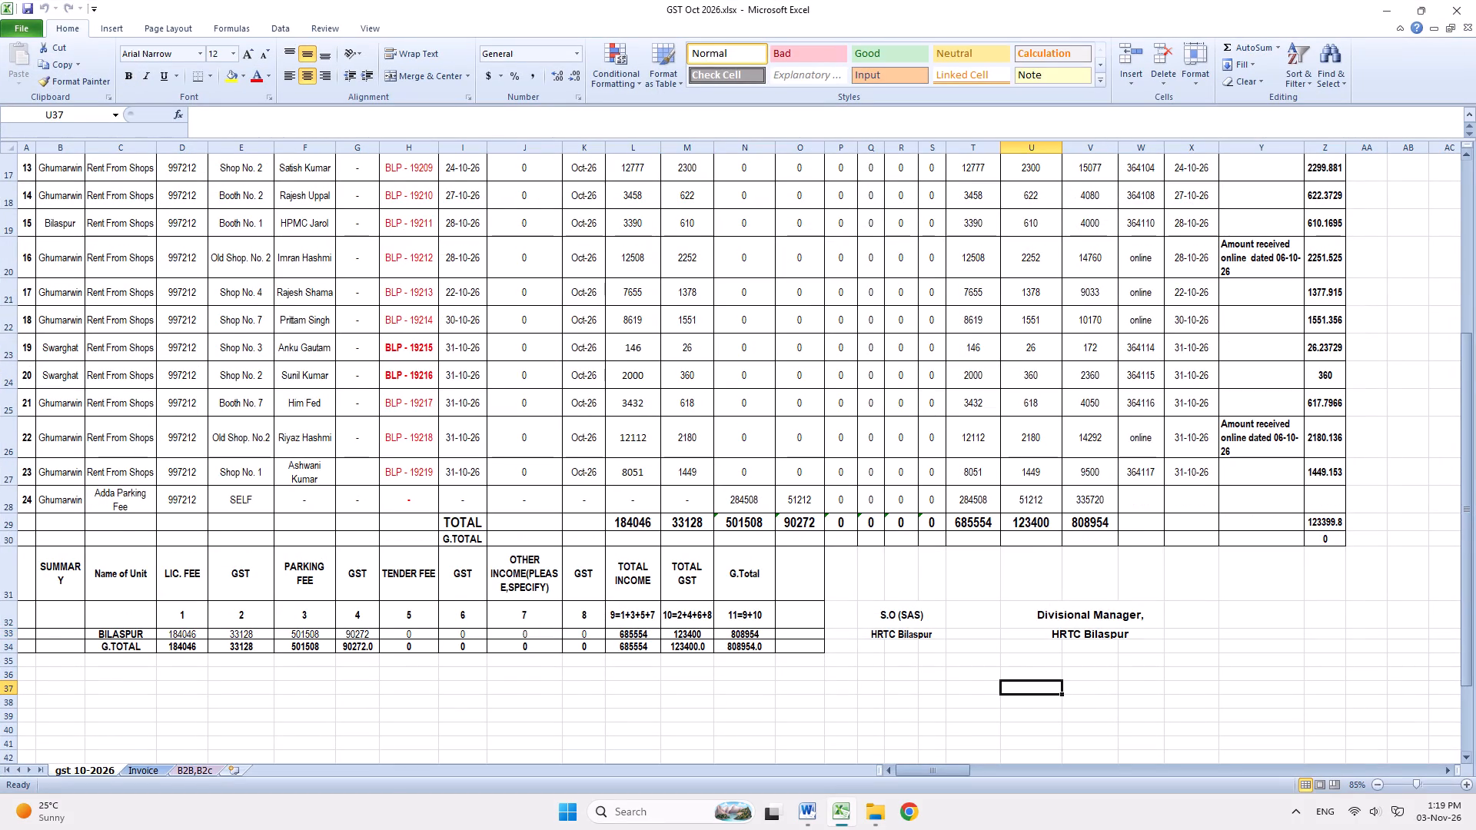
pyautogui.scroll(7, 1403, 427)
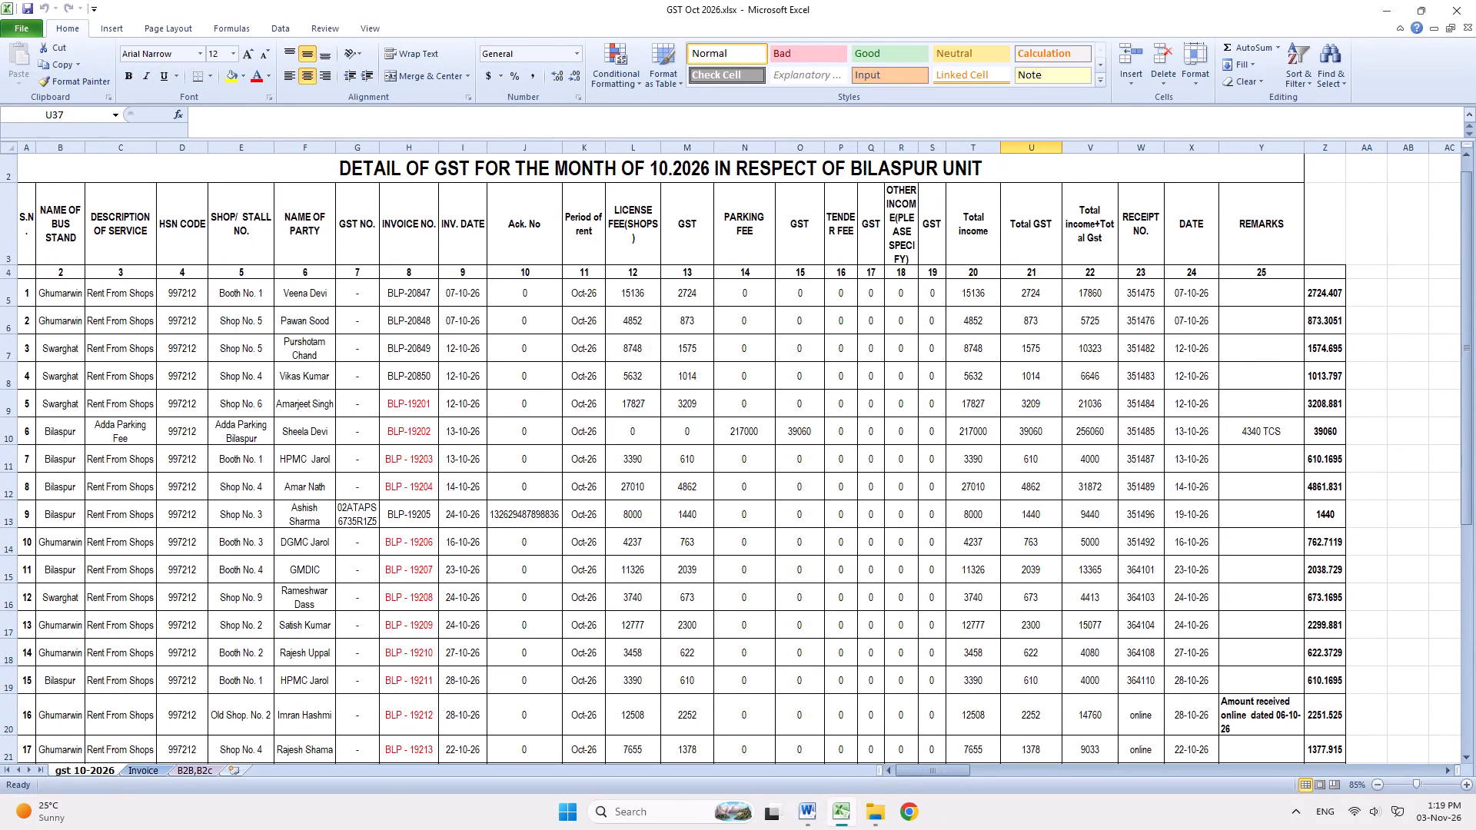
pyautogui.click(1454, 8)
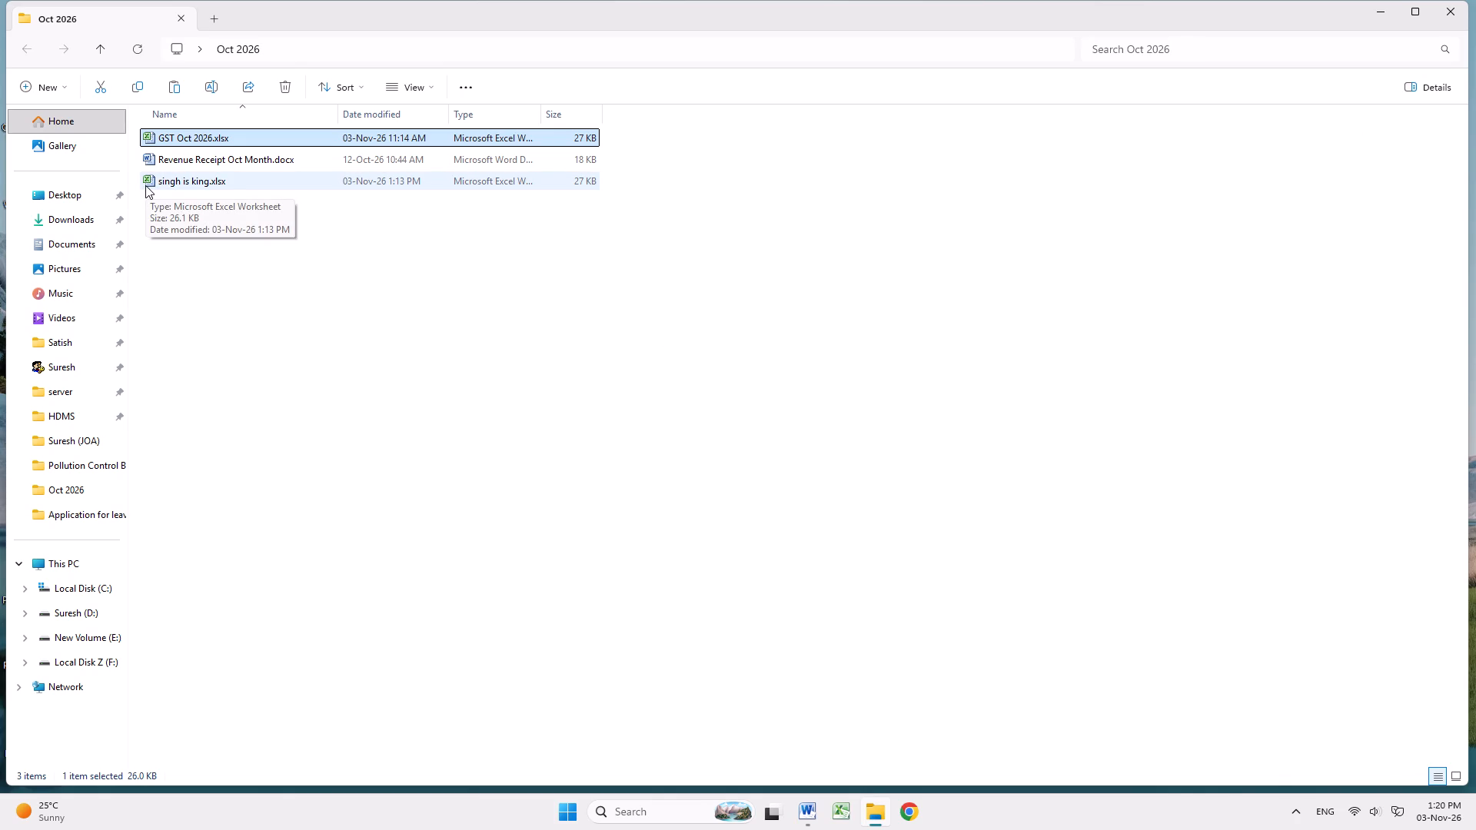
# Copy the singh is king.xlsx workbook in the Oct 2026 folder to the clipboard.
pyautogui.click(285, 322)
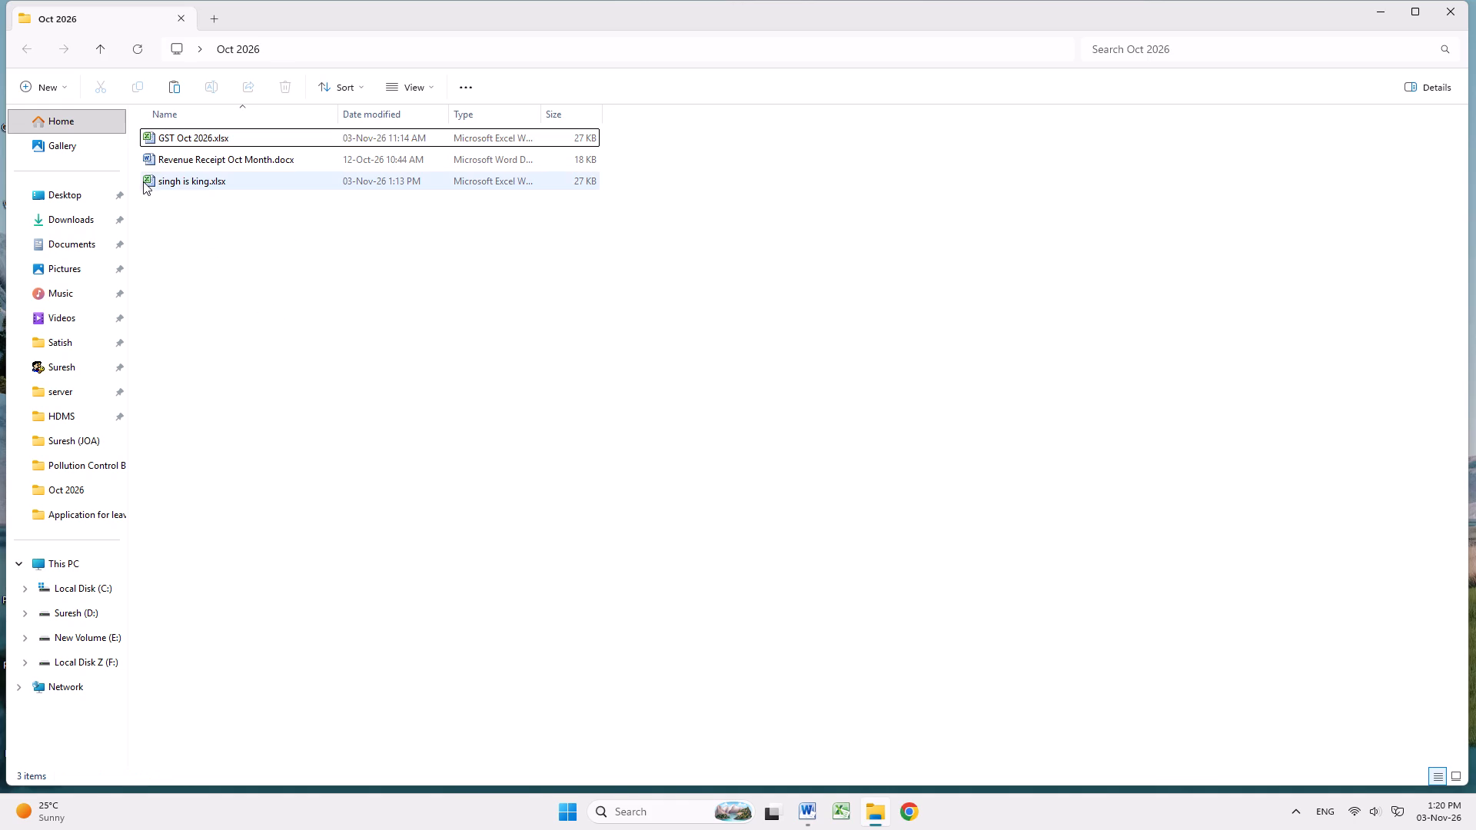
pyautogui.rightClick(151, 180)
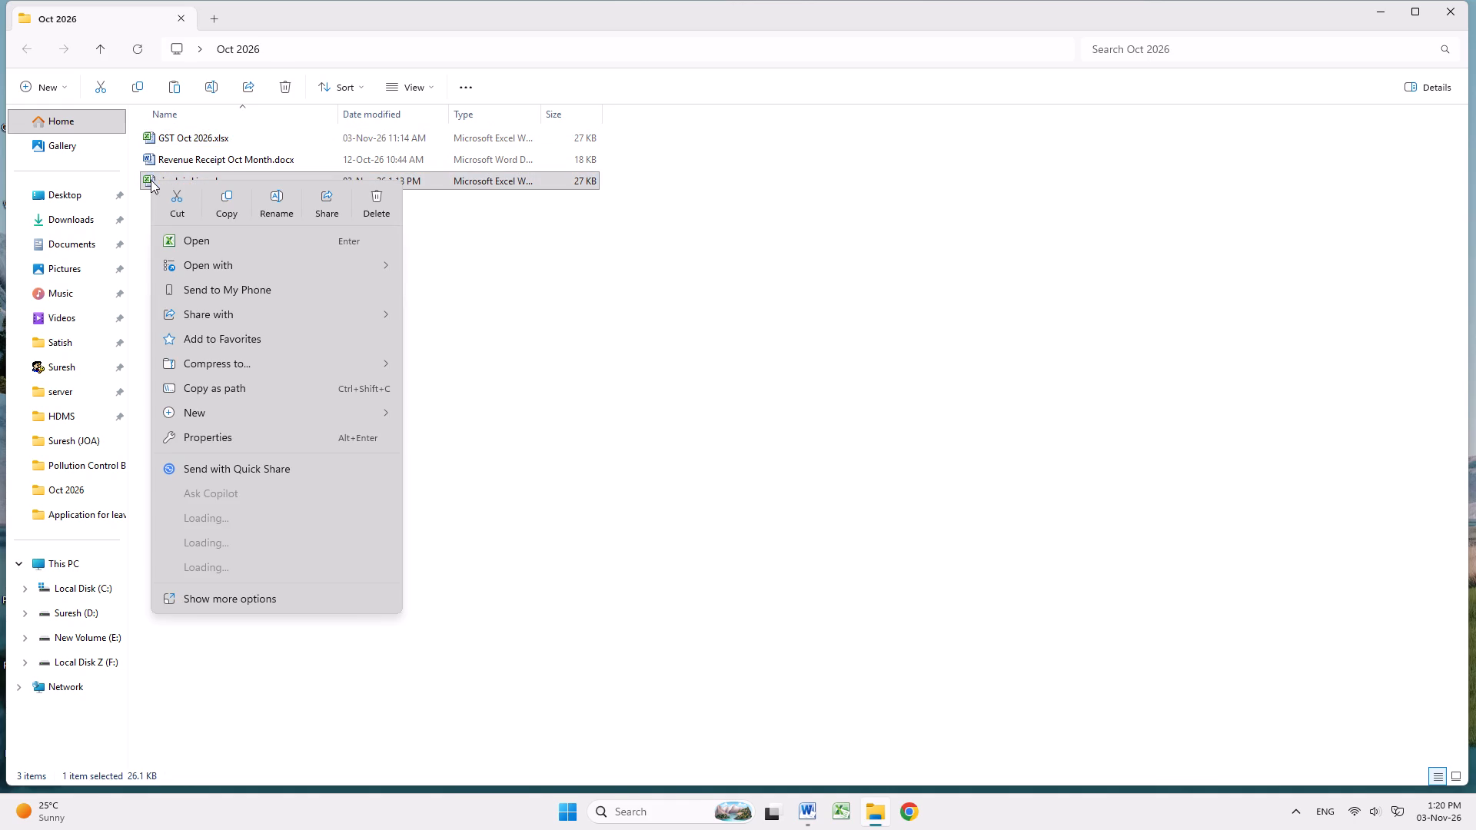
pyautogui.click(224, 201)
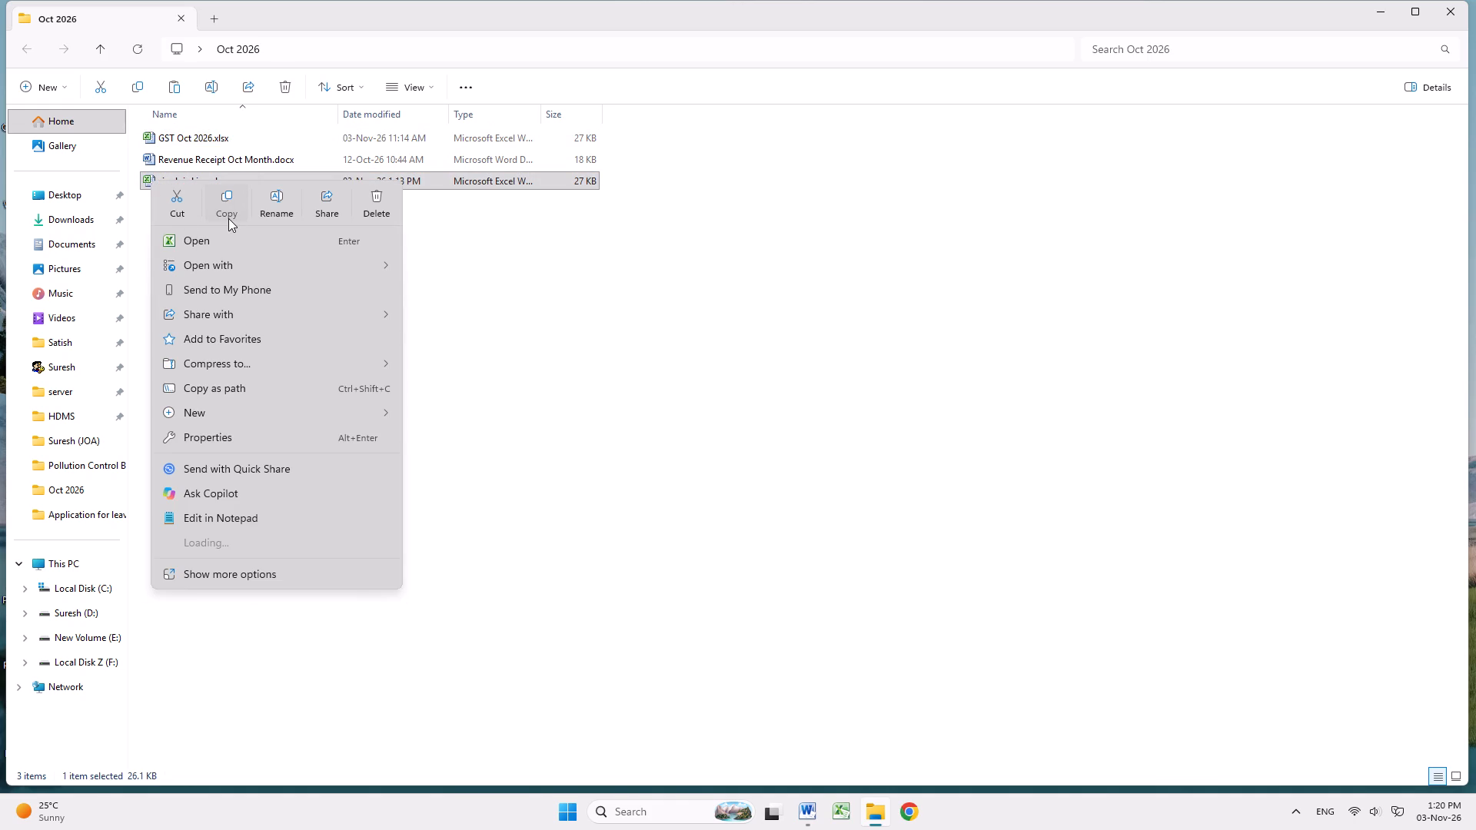
pyautogui.click(230, 200)
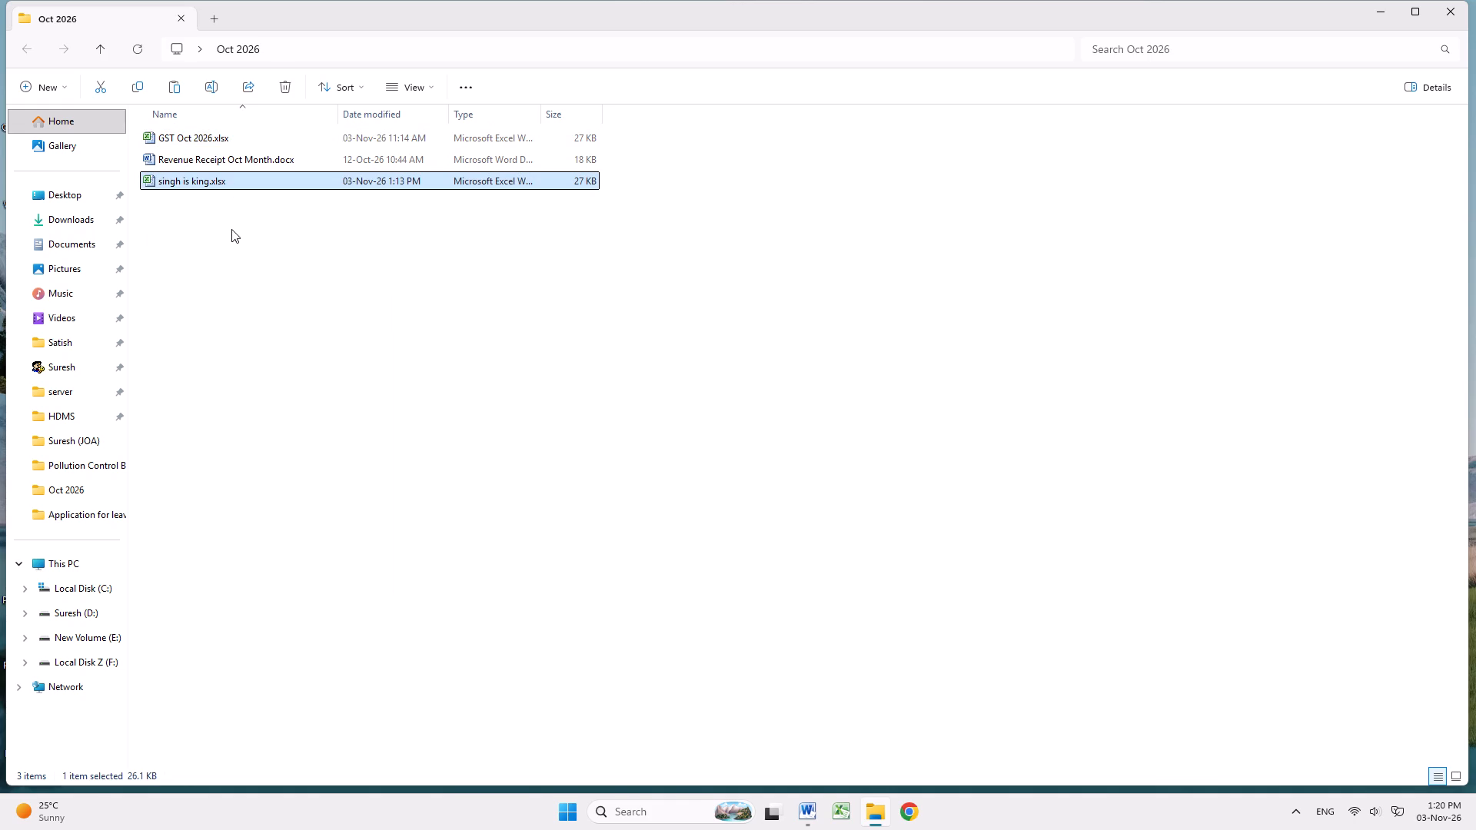
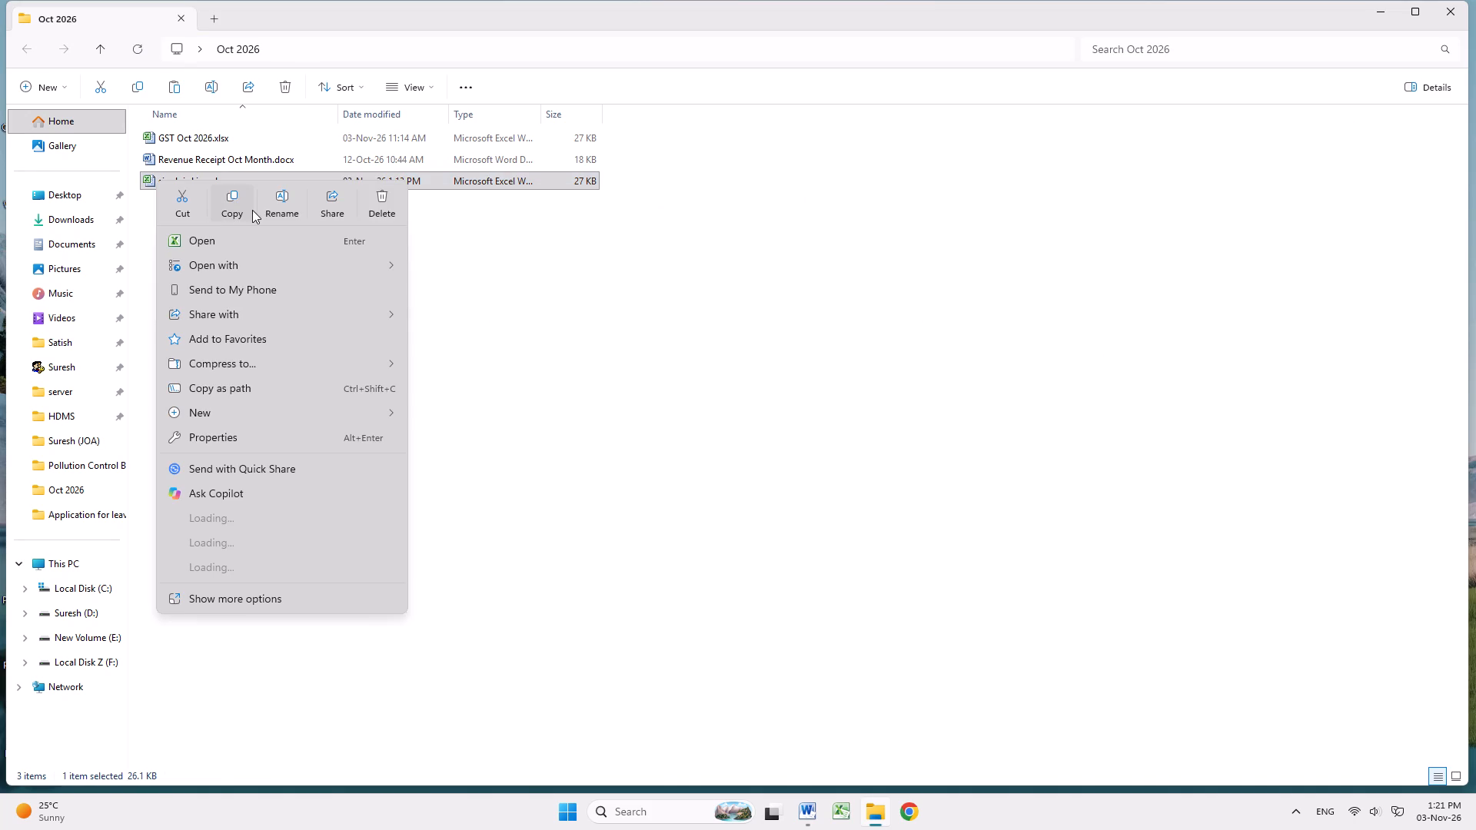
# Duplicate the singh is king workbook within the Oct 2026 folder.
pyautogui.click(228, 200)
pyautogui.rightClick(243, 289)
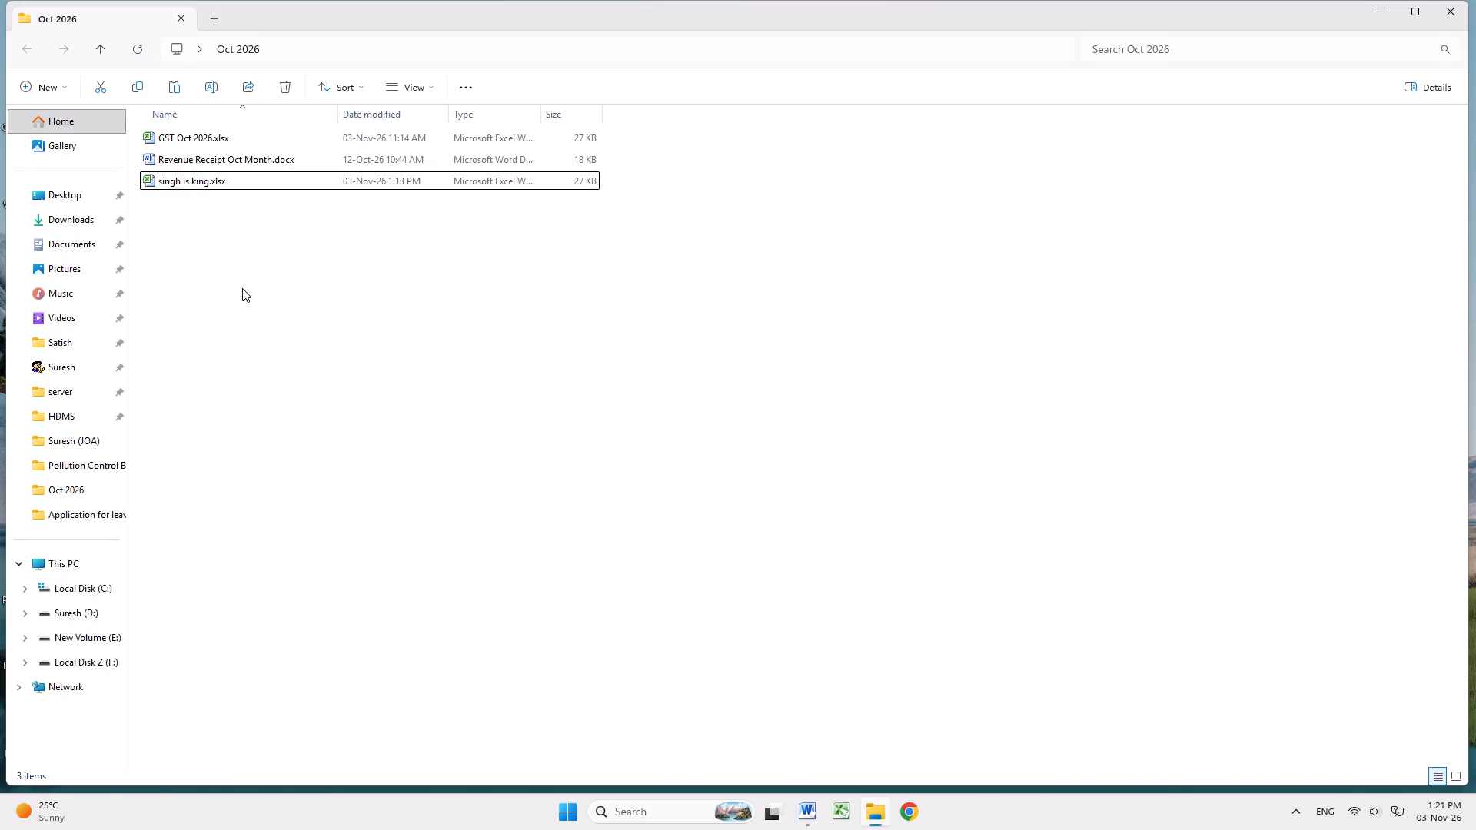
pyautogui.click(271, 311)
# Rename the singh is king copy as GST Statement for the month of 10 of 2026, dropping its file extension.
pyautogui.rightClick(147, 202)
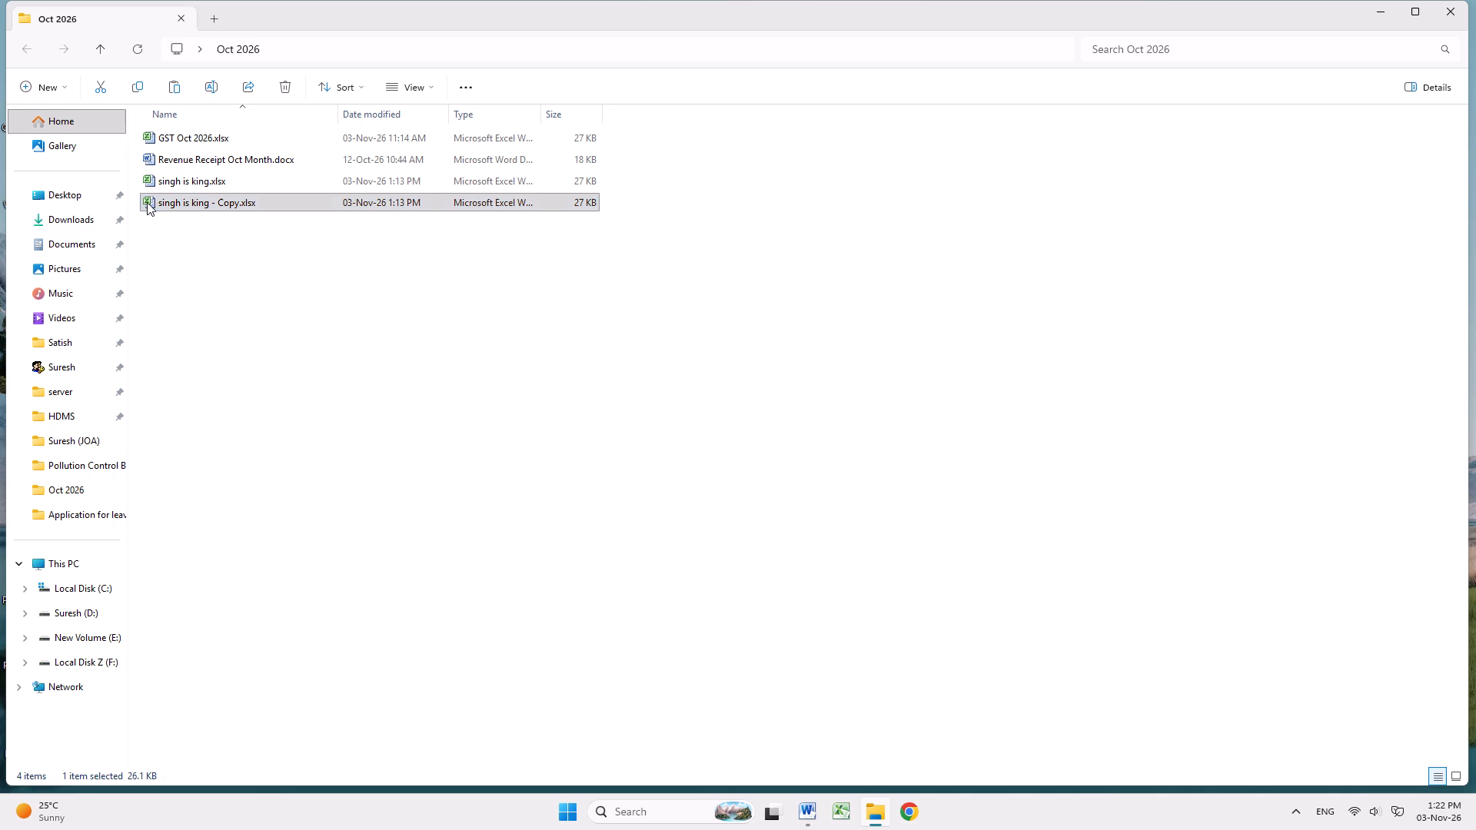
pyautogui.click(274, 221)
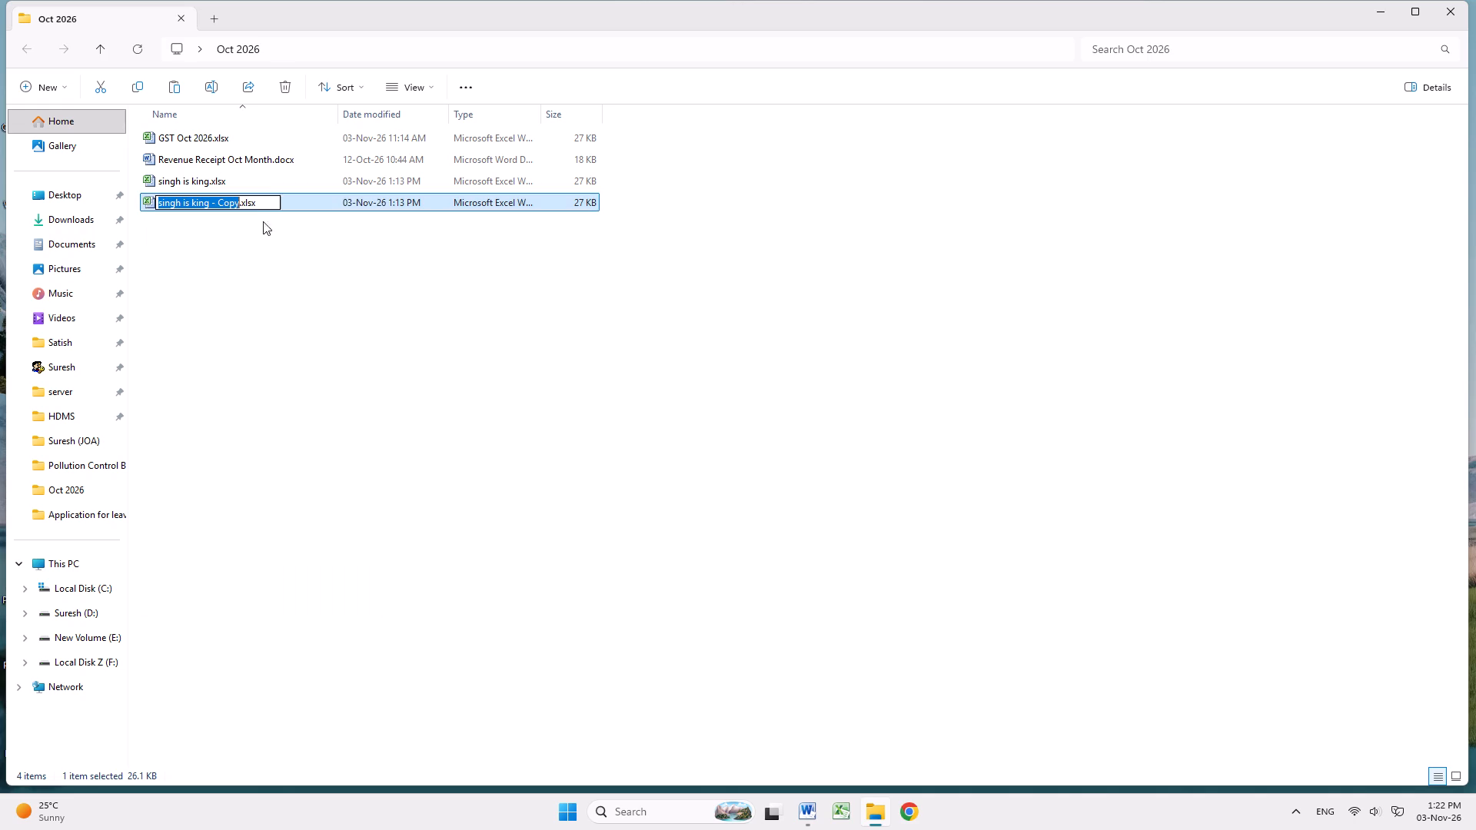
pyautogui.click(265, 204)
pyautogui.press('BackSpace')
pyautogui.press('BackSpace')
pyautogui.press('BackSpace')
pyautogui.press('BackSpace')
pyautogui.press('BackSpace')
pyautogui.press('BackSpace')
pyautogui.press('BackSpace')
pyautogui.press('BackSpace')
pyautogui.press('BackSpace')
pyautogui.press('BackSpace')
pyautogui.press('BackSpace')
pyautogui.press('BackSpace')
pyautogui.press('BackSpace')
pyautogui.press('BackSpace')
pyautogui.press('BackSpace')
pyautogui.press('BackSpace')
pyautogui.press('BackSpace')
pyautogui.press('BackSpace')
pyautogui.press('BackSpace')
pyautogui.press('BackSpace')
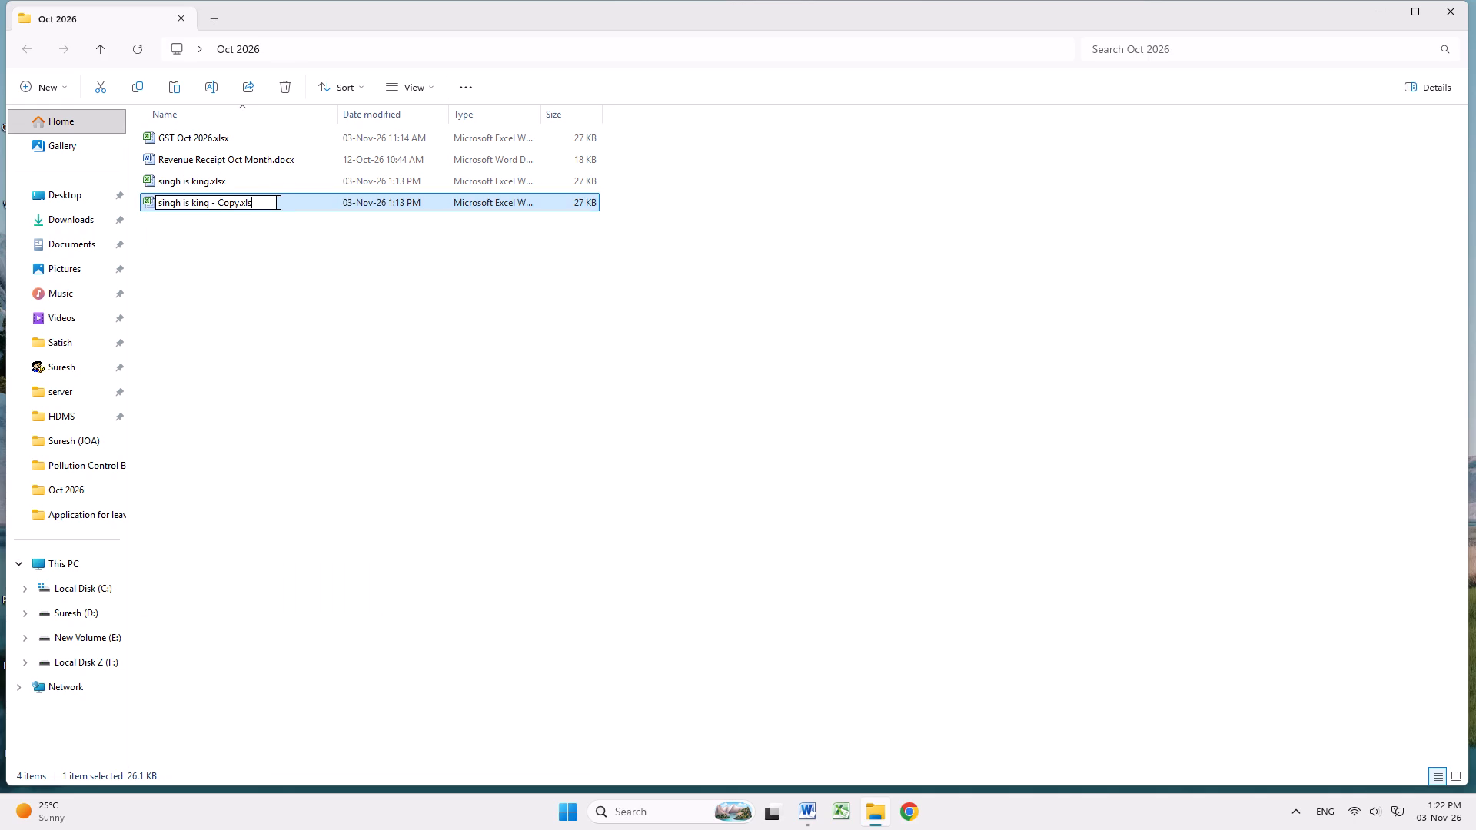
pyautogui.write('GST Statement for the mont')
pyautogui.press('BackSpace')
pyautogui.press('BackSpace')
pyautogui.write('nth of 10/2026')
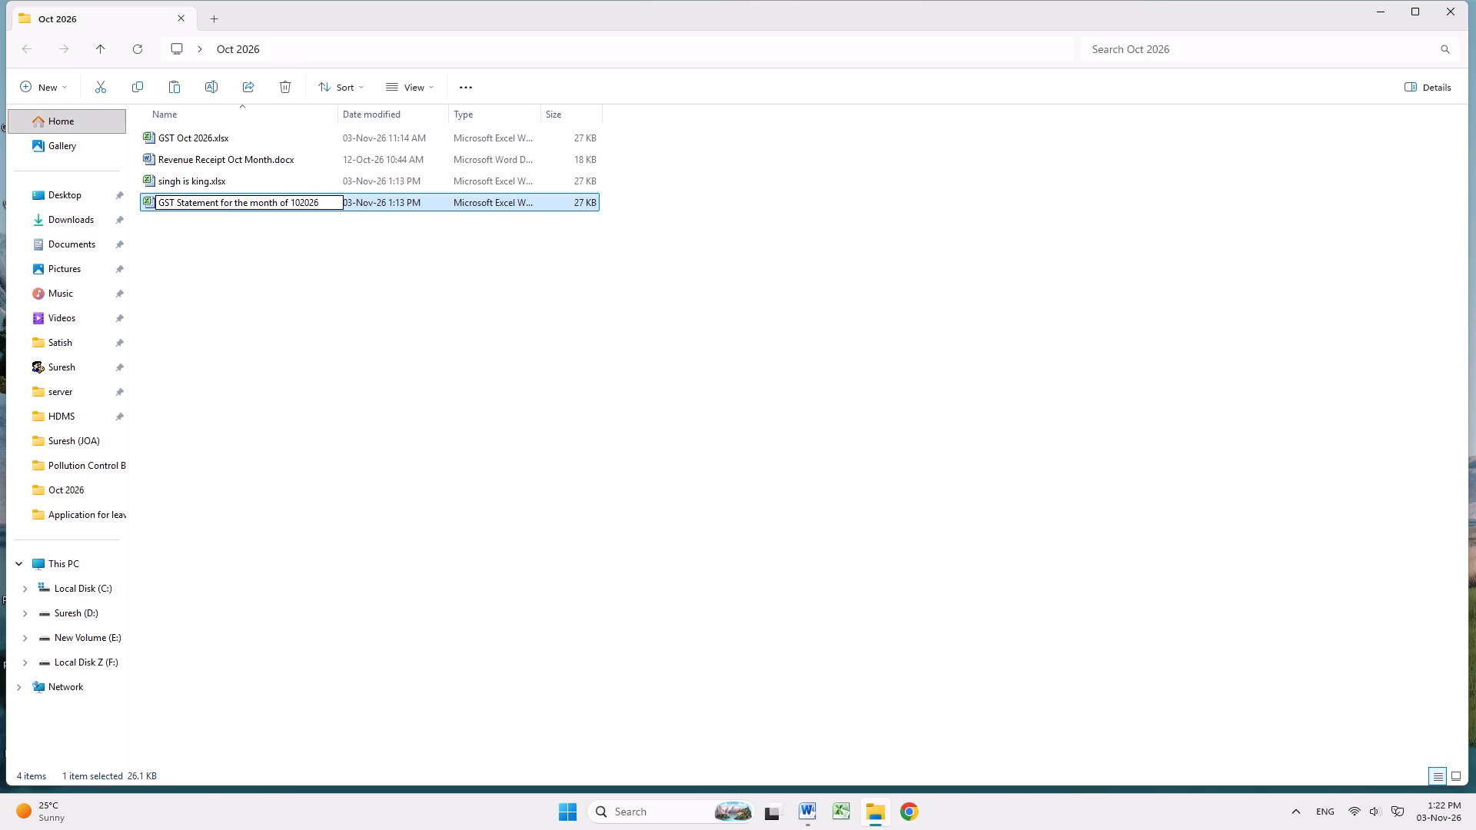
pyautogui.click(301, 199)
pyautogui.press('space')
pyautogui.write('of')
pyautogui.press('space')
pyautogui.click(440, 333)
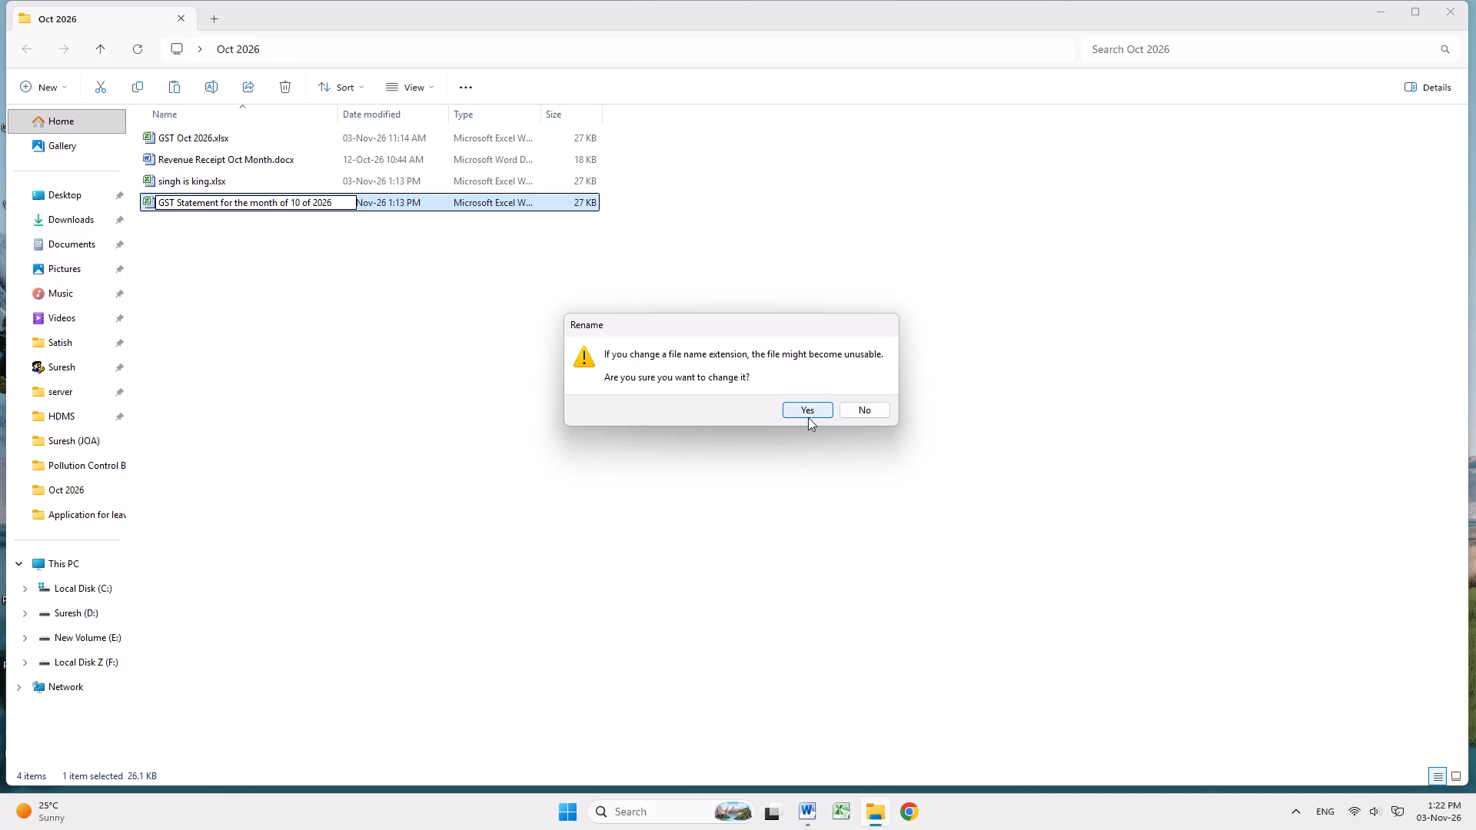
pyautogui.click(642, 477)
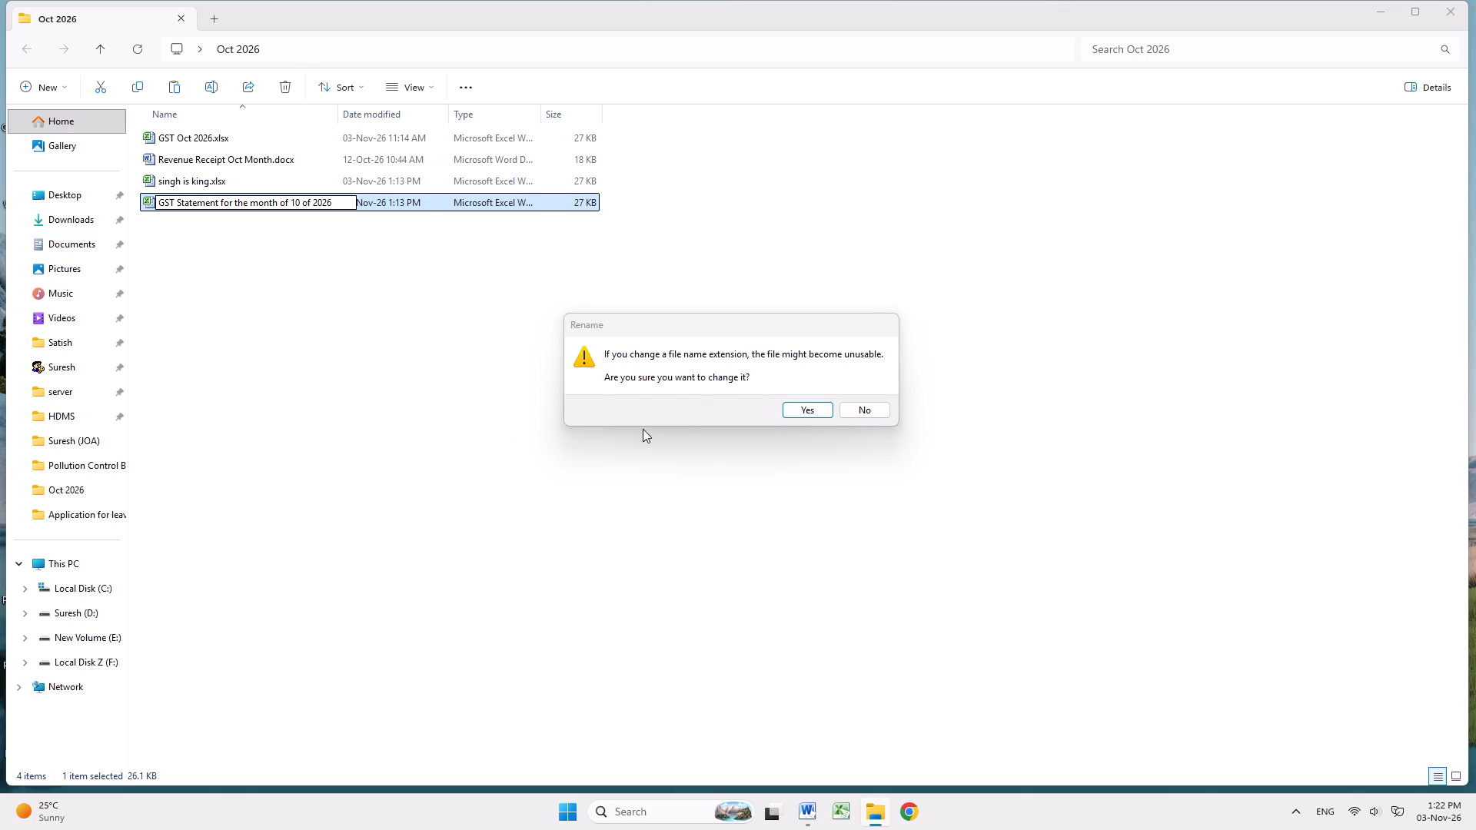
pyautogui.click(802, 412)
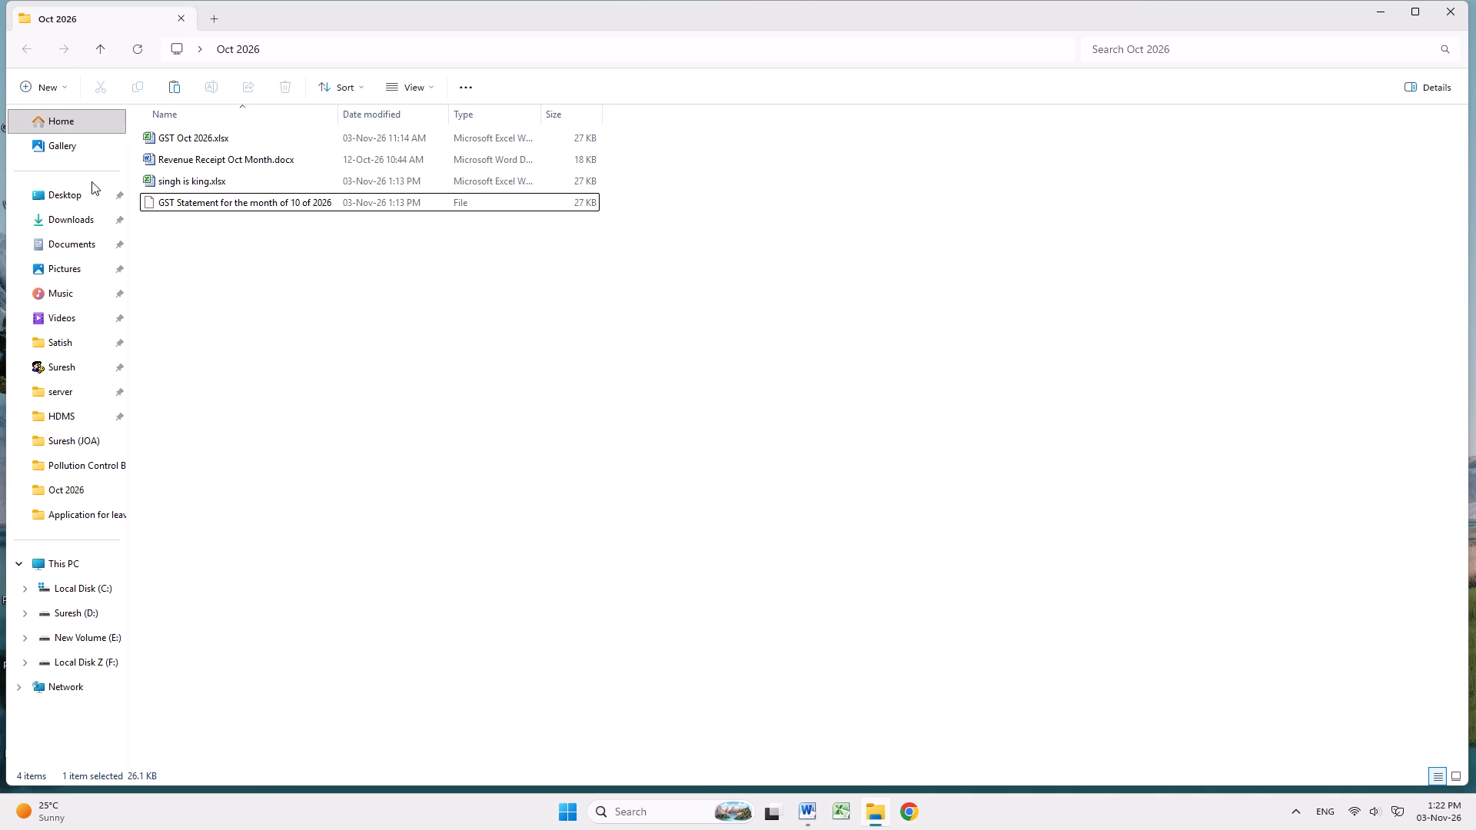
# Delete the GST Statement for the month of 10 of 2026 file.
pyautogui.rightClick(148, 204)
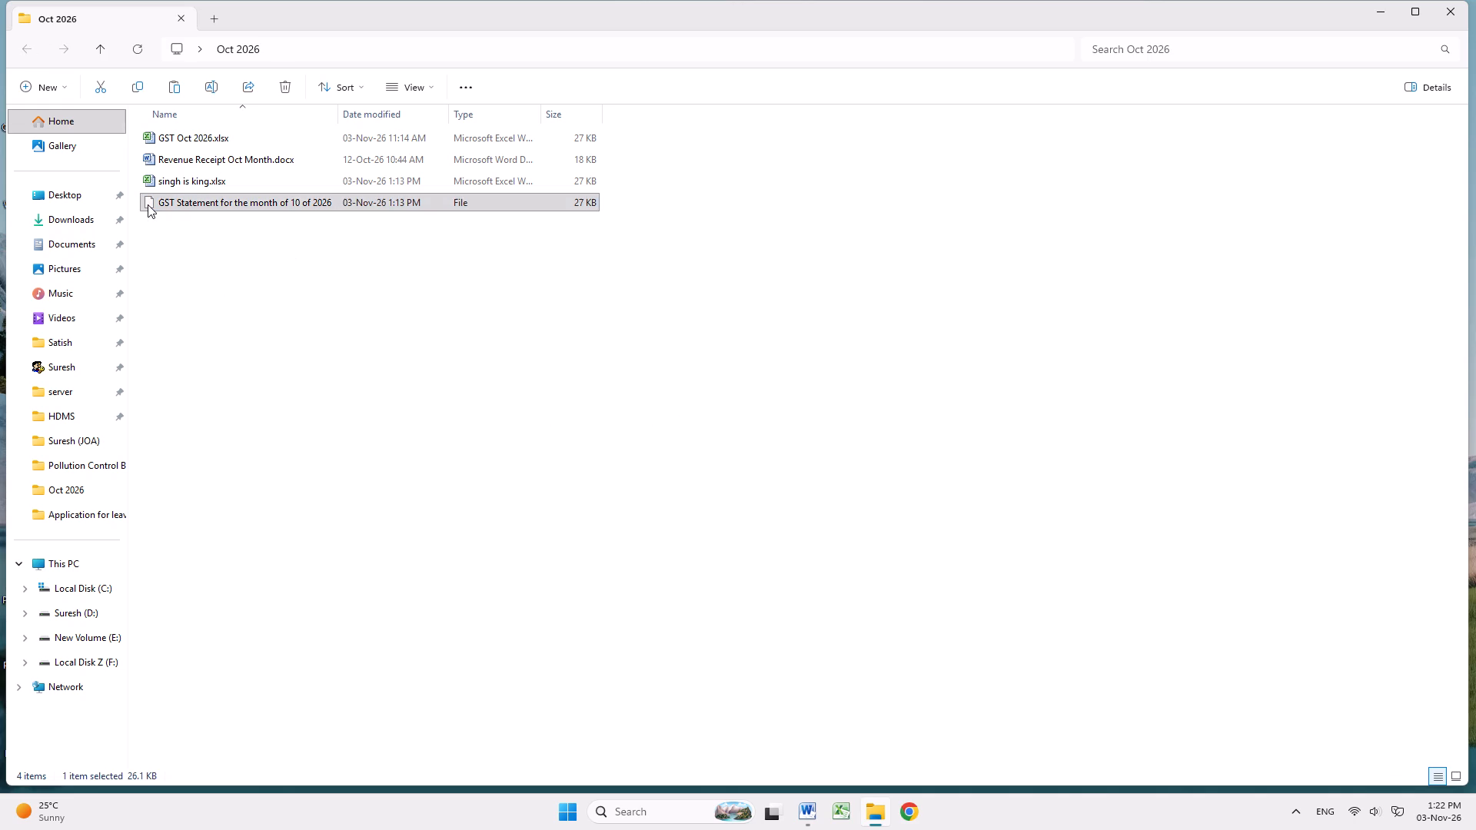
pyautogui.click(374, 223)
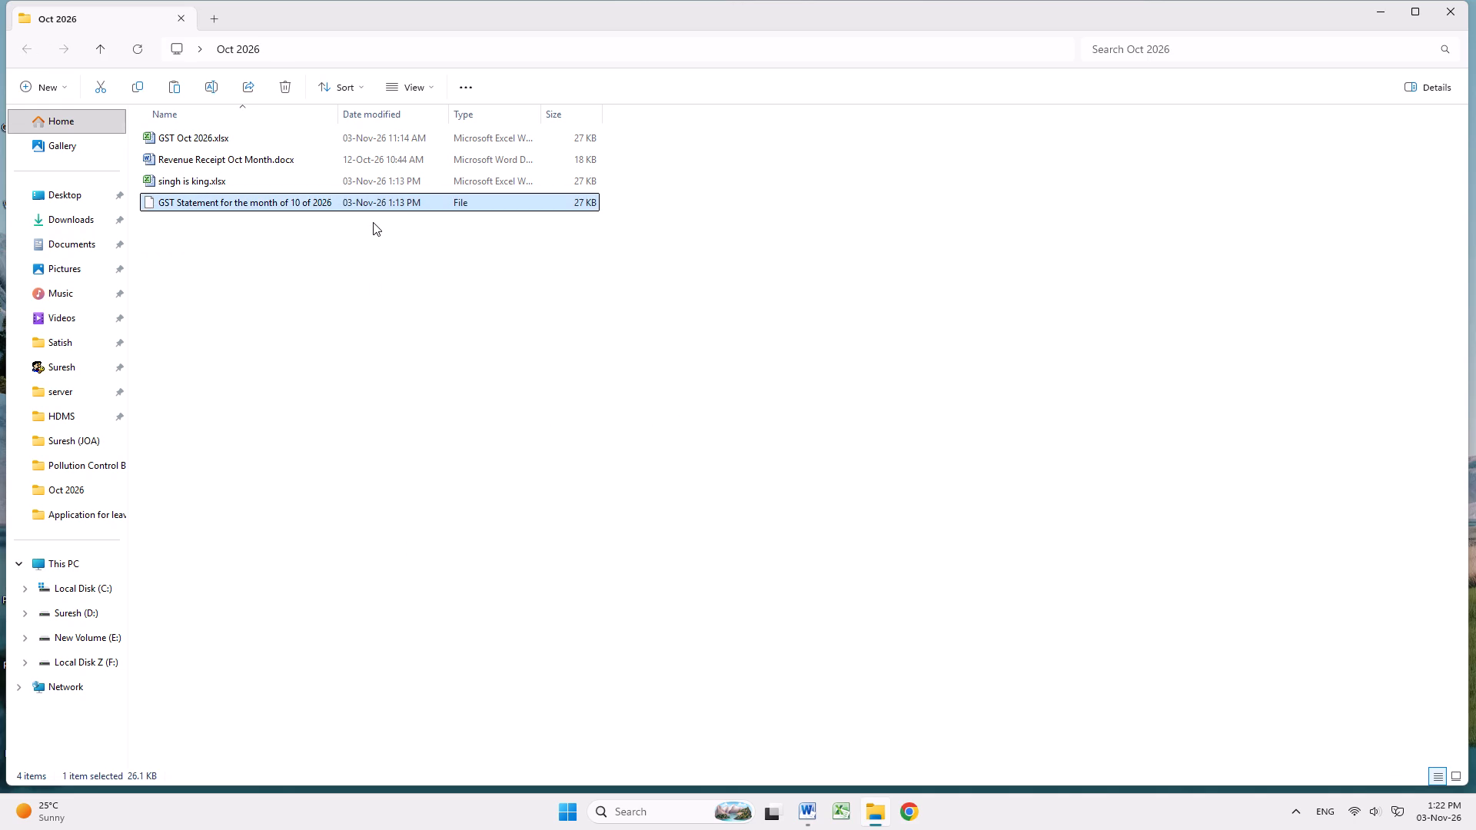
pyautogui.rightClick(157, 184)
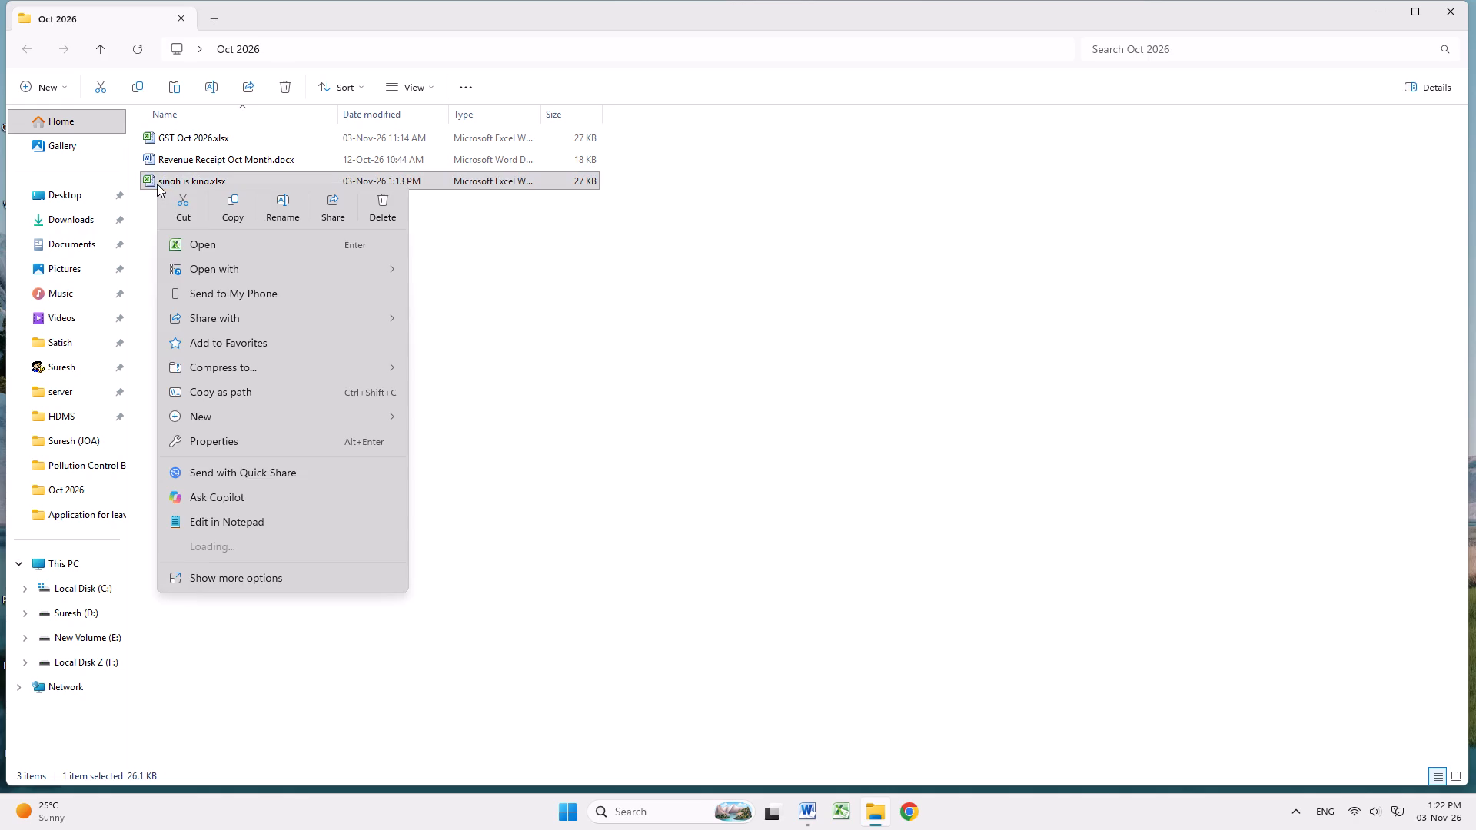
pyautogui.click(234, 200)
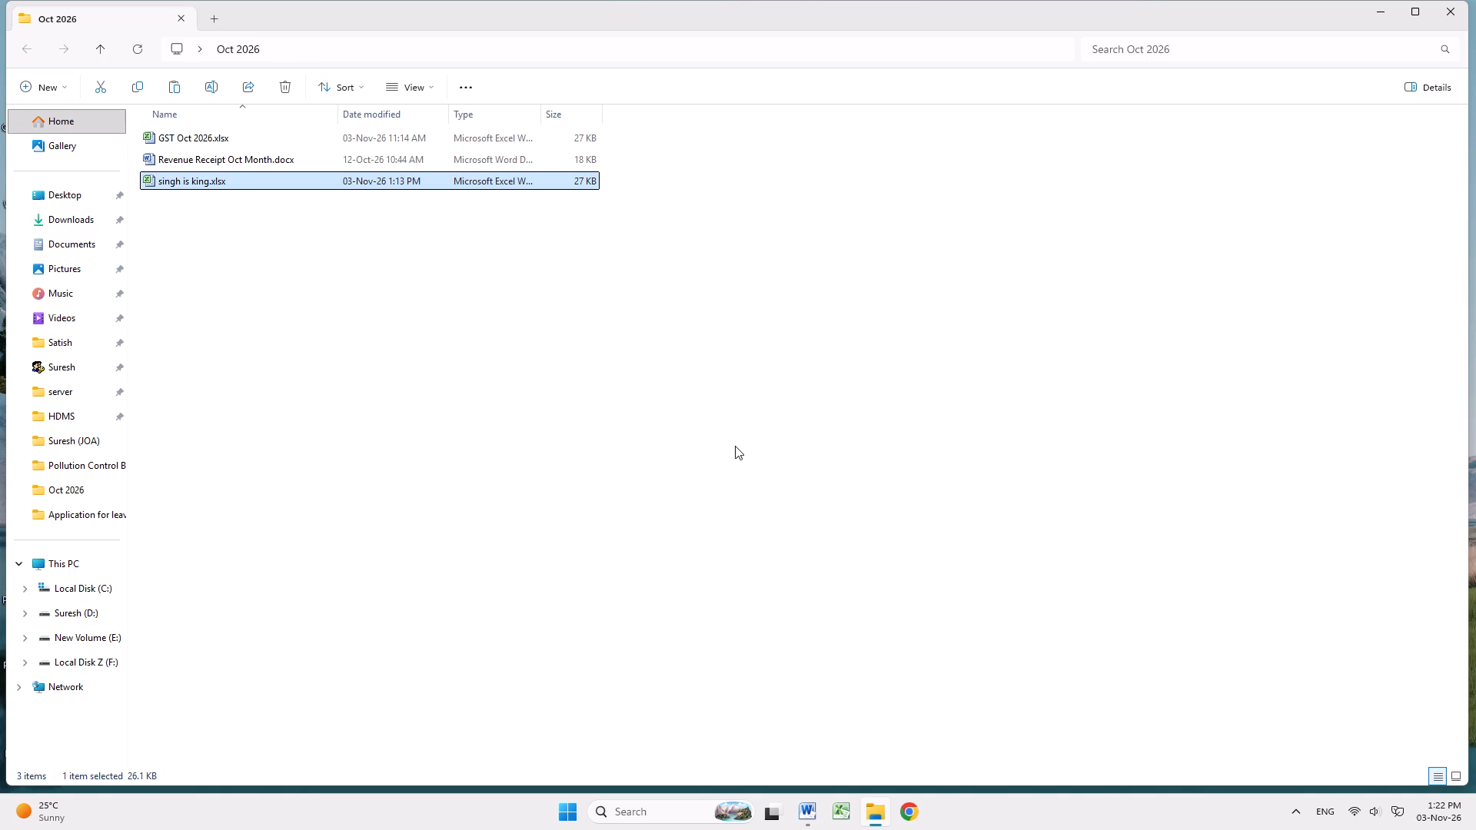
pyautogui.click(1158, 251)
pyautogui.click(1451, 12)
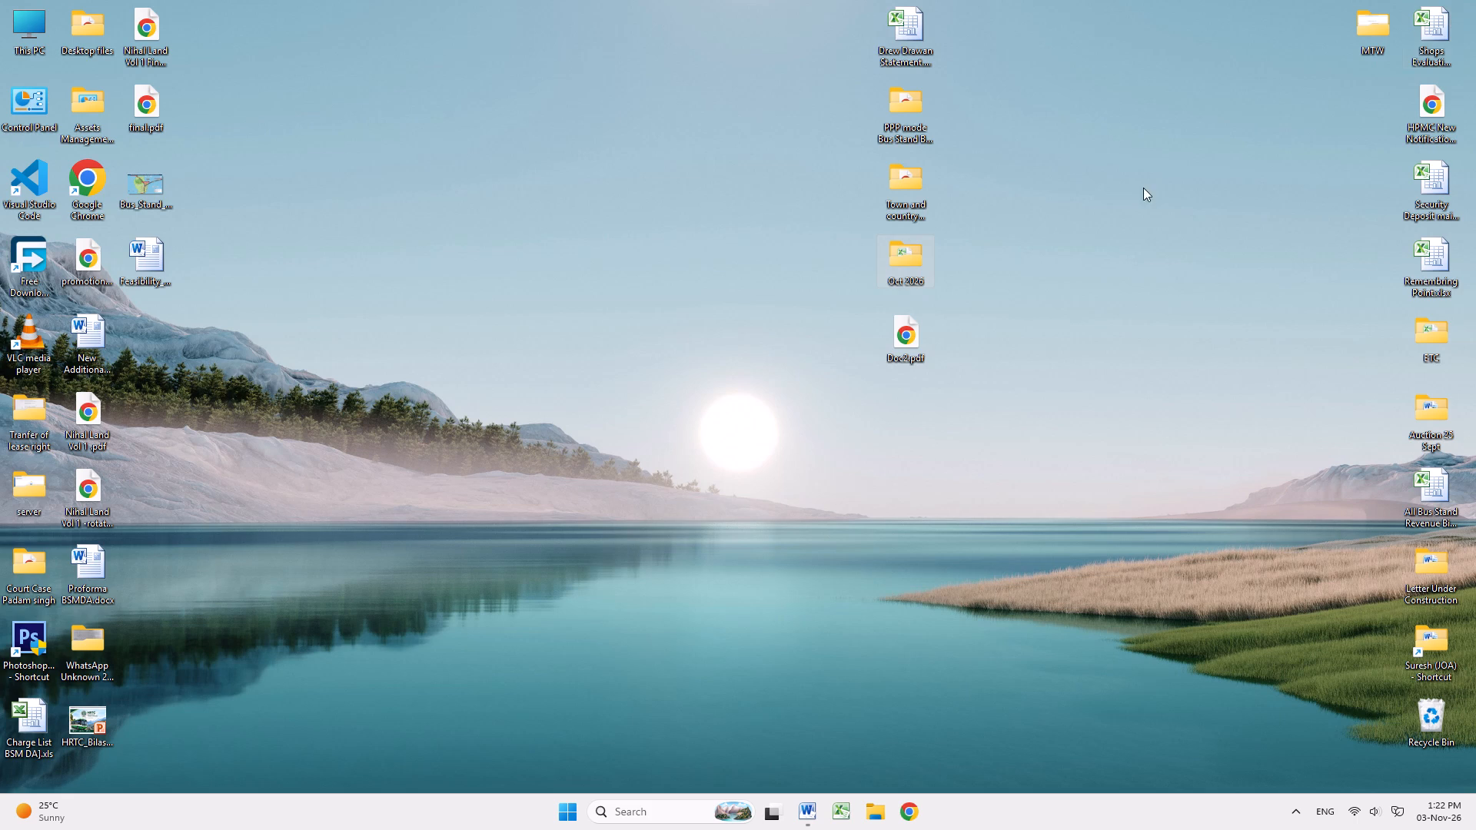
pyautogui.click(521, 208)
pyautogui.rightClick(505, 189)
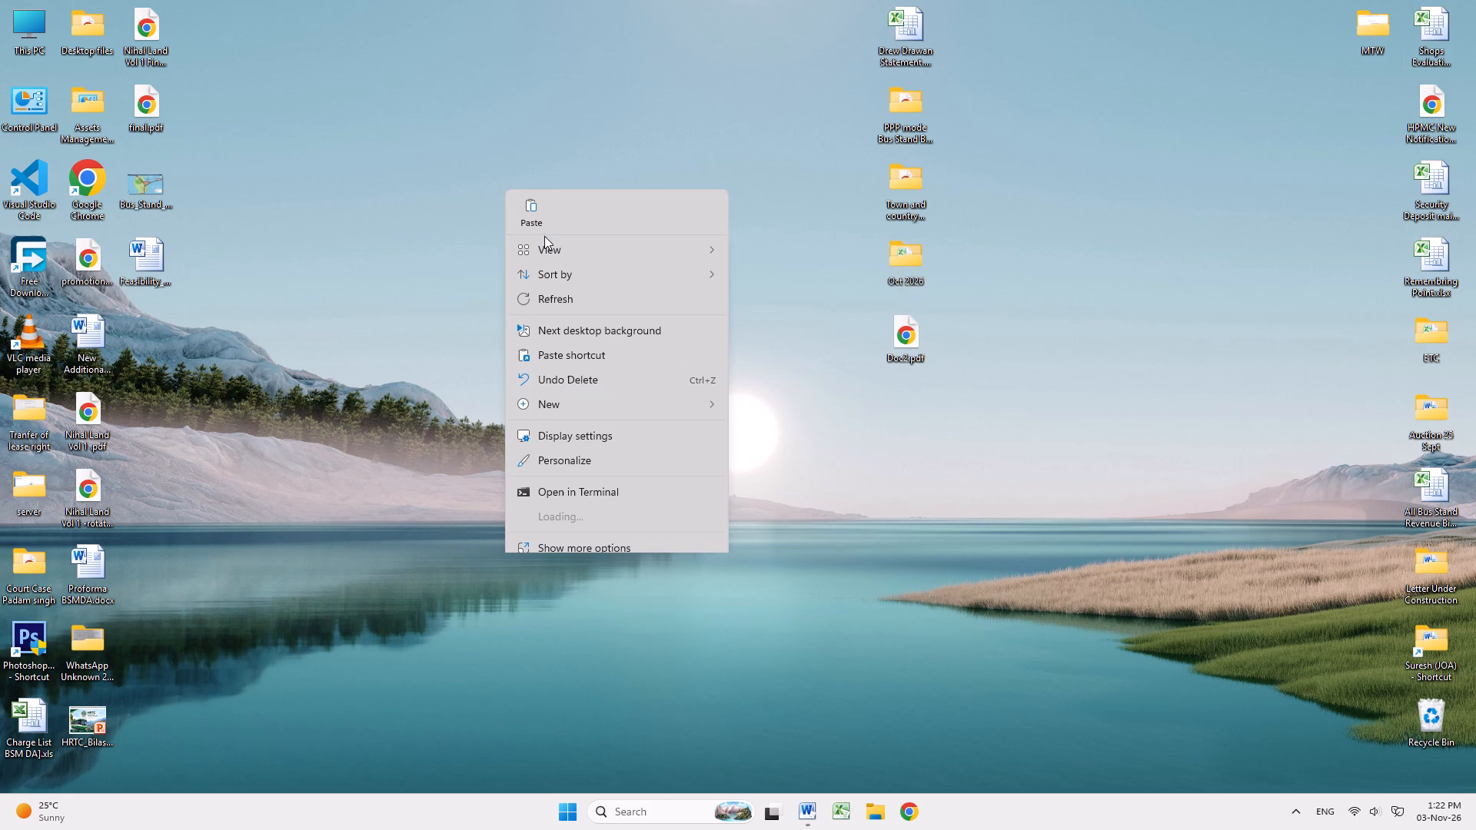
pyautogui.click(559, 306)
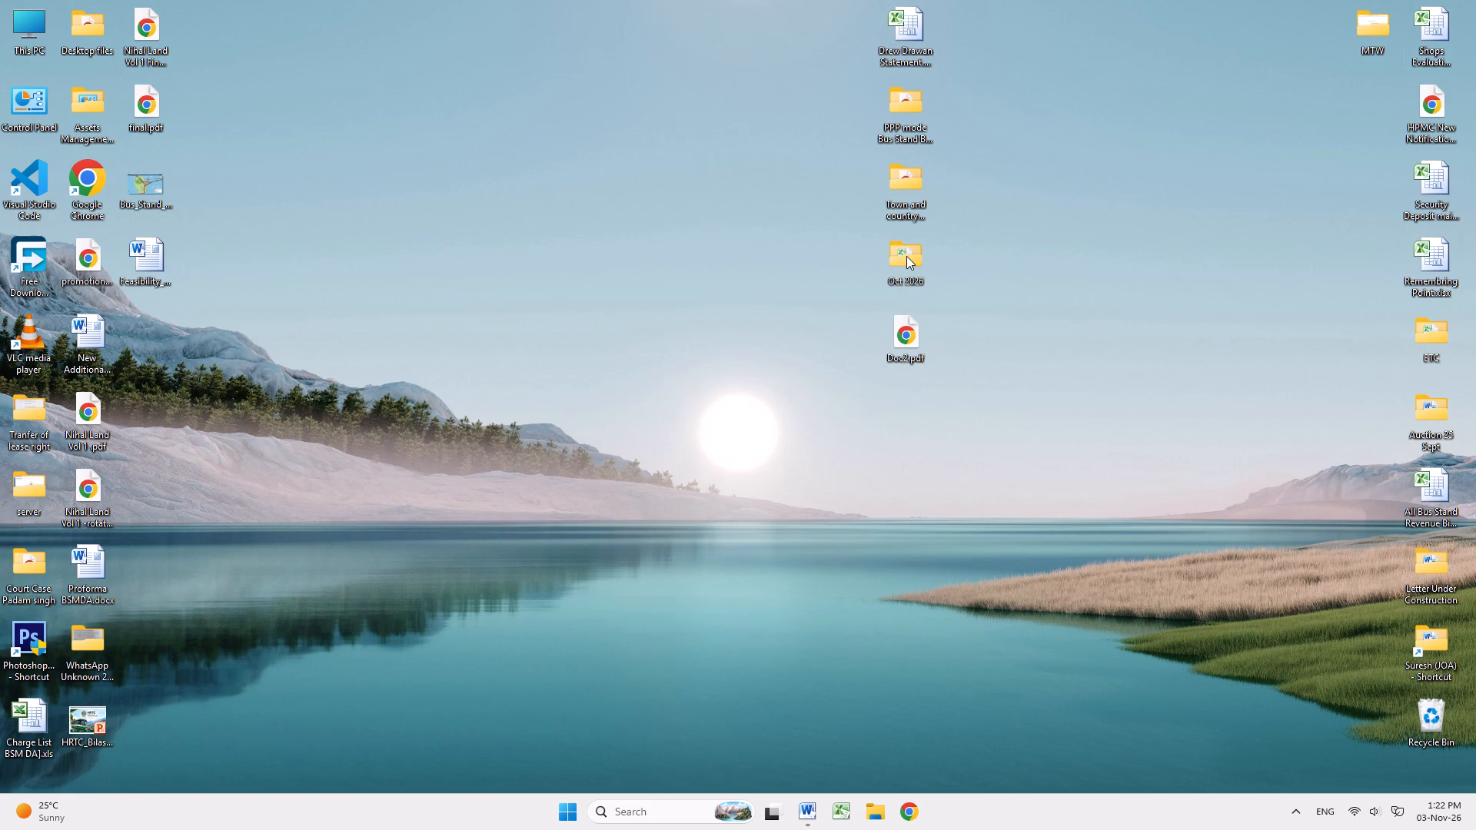
# Reopen the Oct 2026 folder and duplicate the singh is king workbook inside it.
pyautogui.doubleClick(915, 262)
pyautogui.rightClick(160, 183)
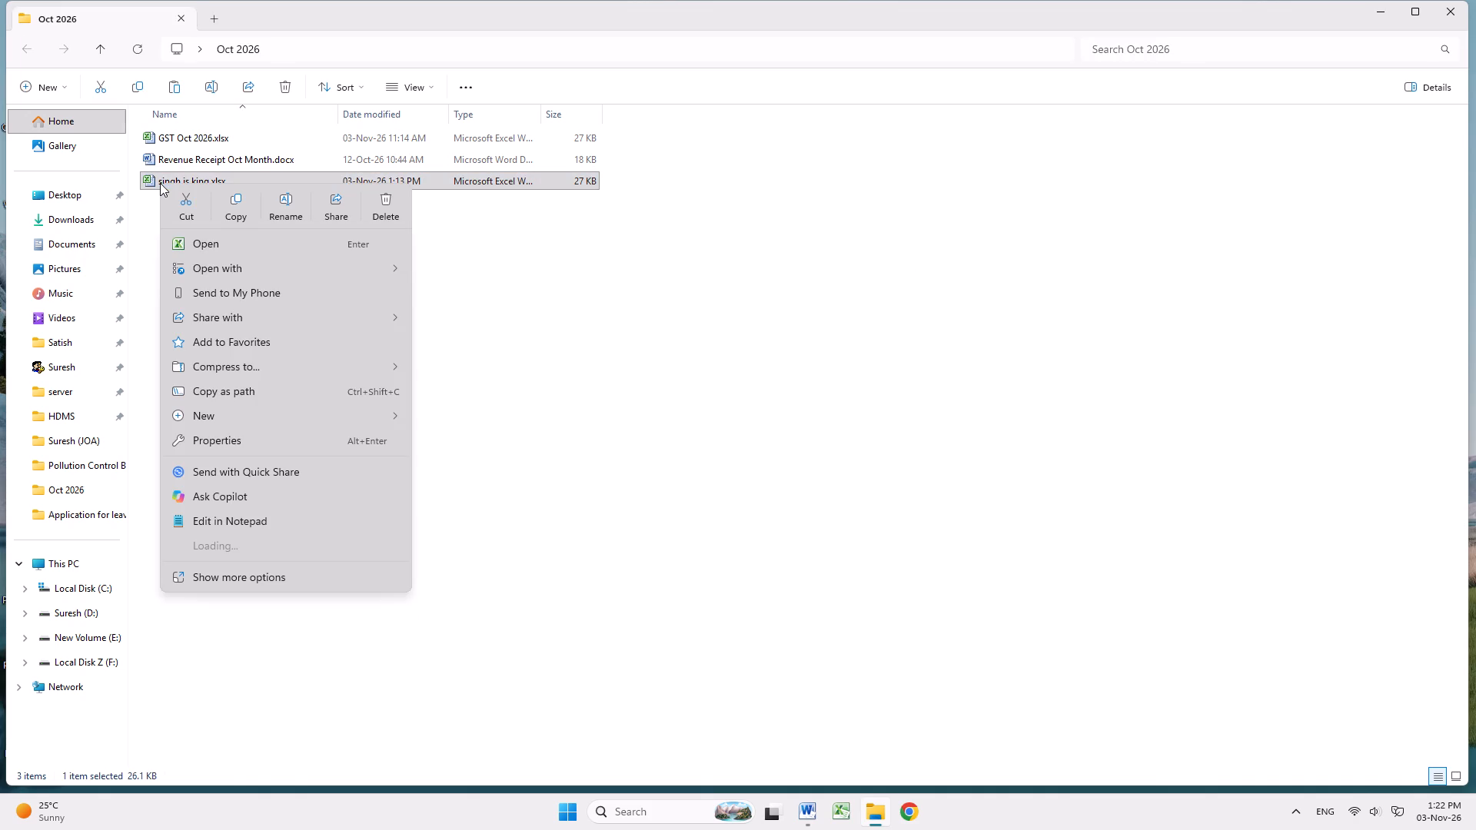
pyautogui.click(234, 201)
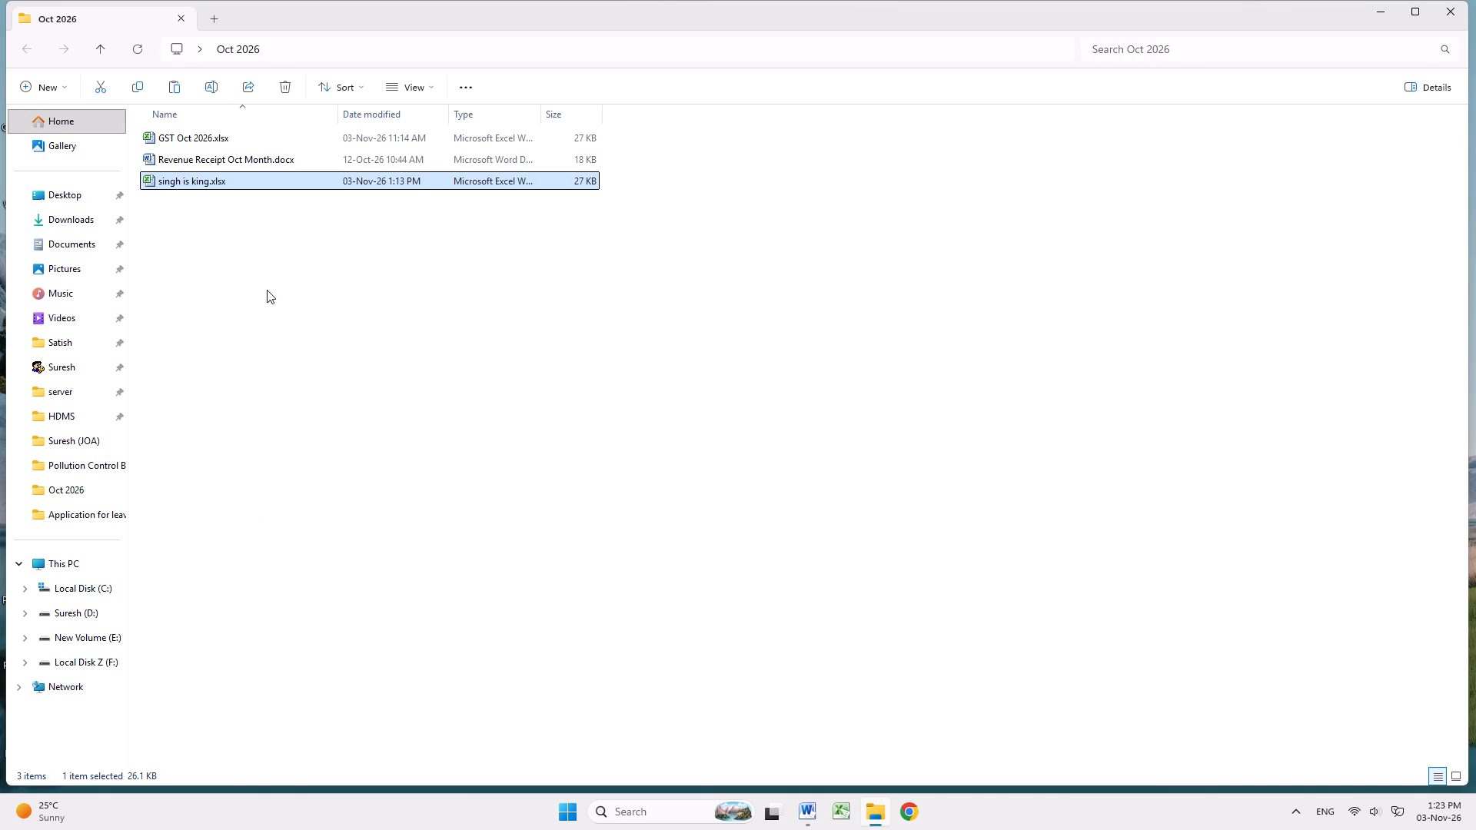
pyautogui.rightClick(194, 250)
pyautogui.click(221, 269)
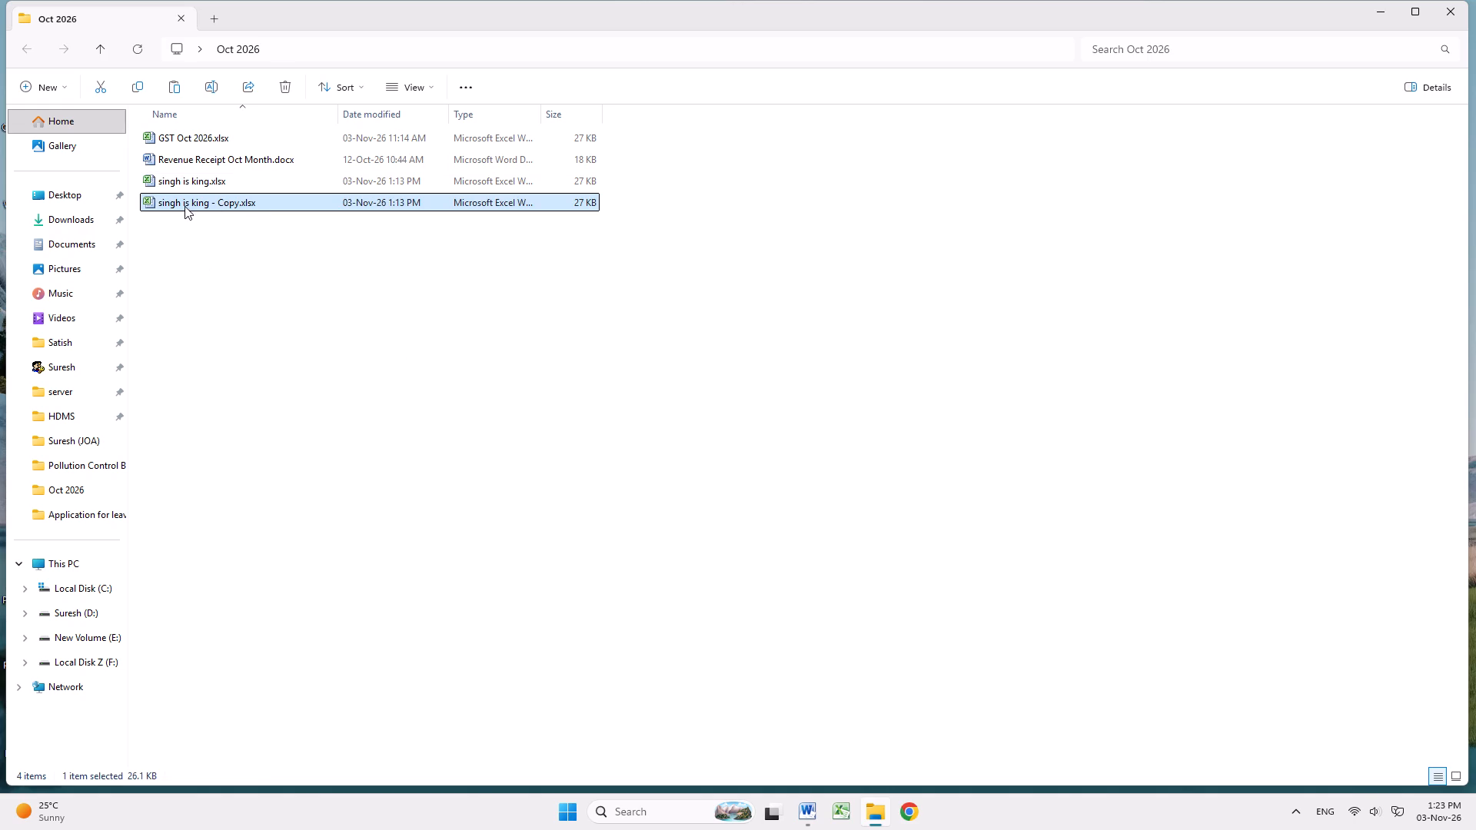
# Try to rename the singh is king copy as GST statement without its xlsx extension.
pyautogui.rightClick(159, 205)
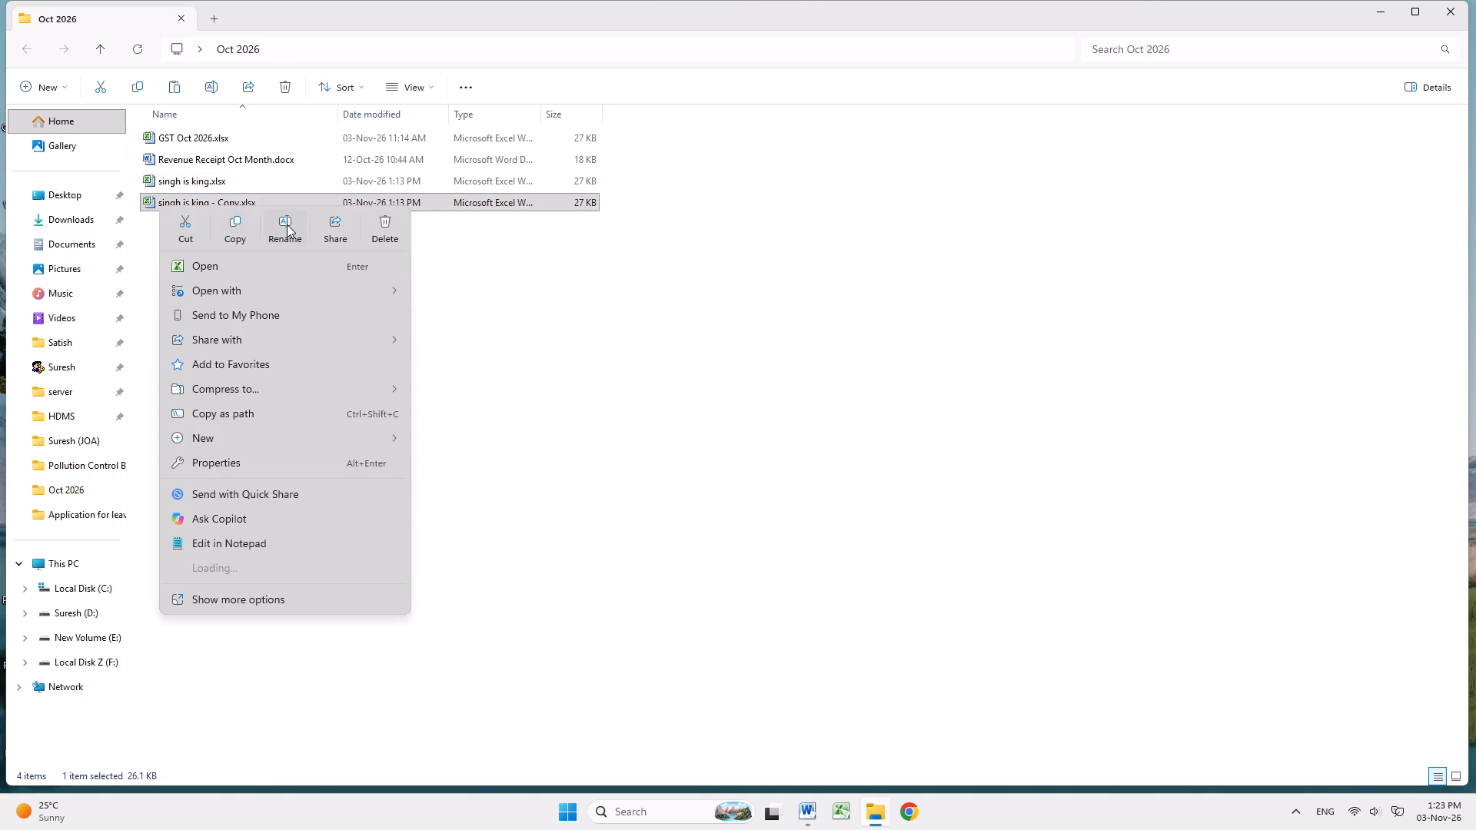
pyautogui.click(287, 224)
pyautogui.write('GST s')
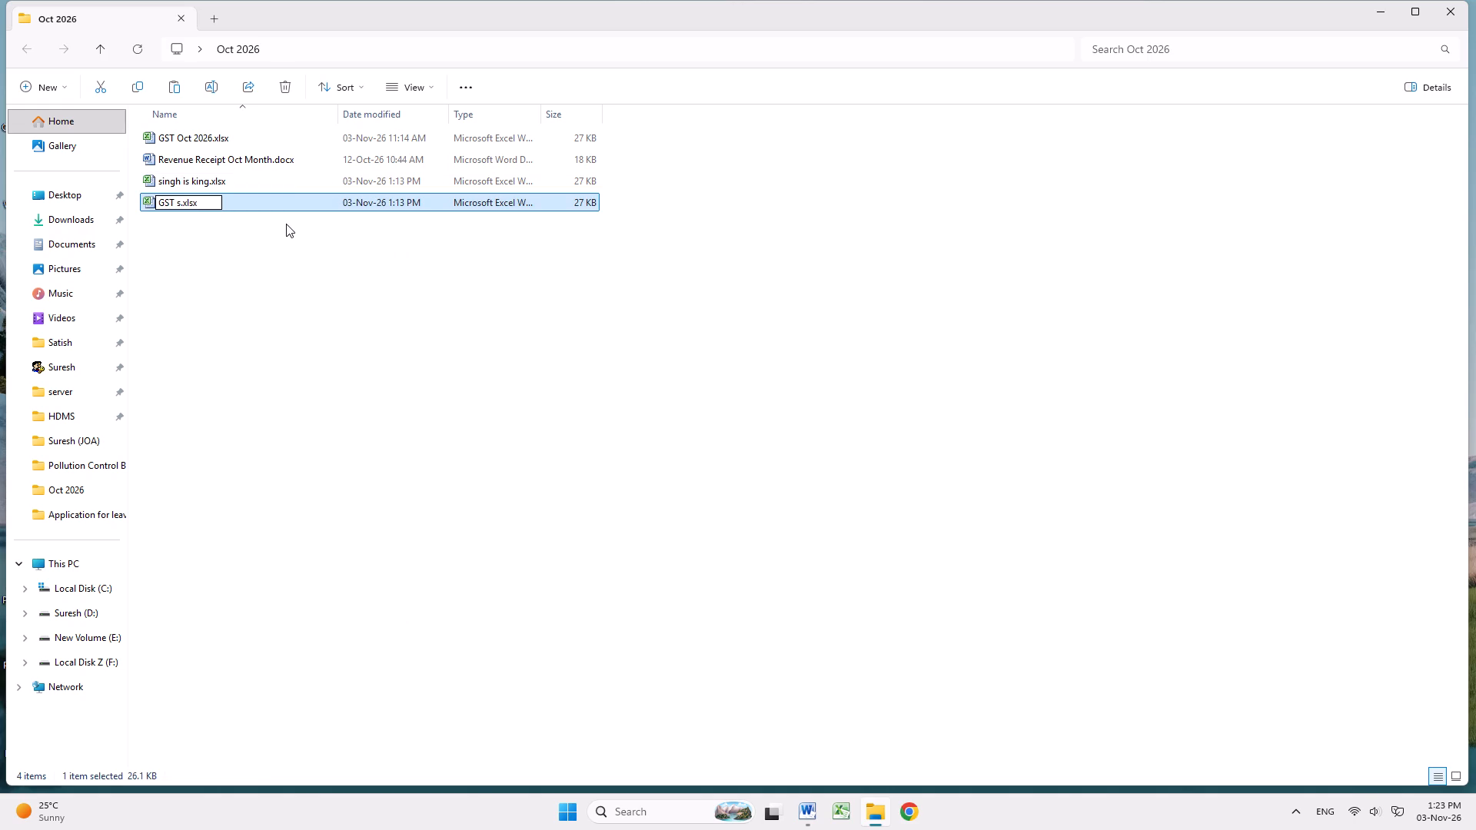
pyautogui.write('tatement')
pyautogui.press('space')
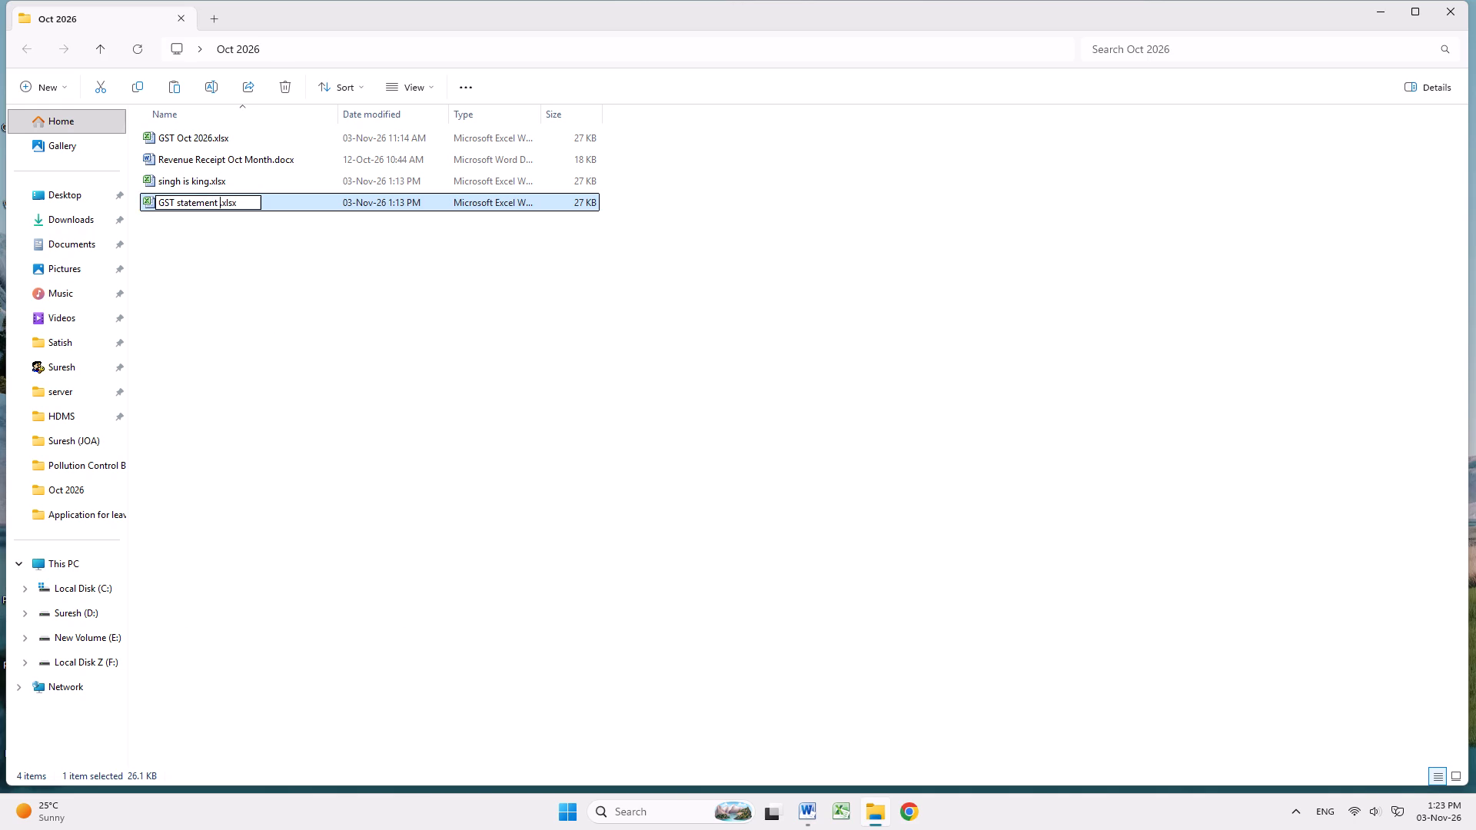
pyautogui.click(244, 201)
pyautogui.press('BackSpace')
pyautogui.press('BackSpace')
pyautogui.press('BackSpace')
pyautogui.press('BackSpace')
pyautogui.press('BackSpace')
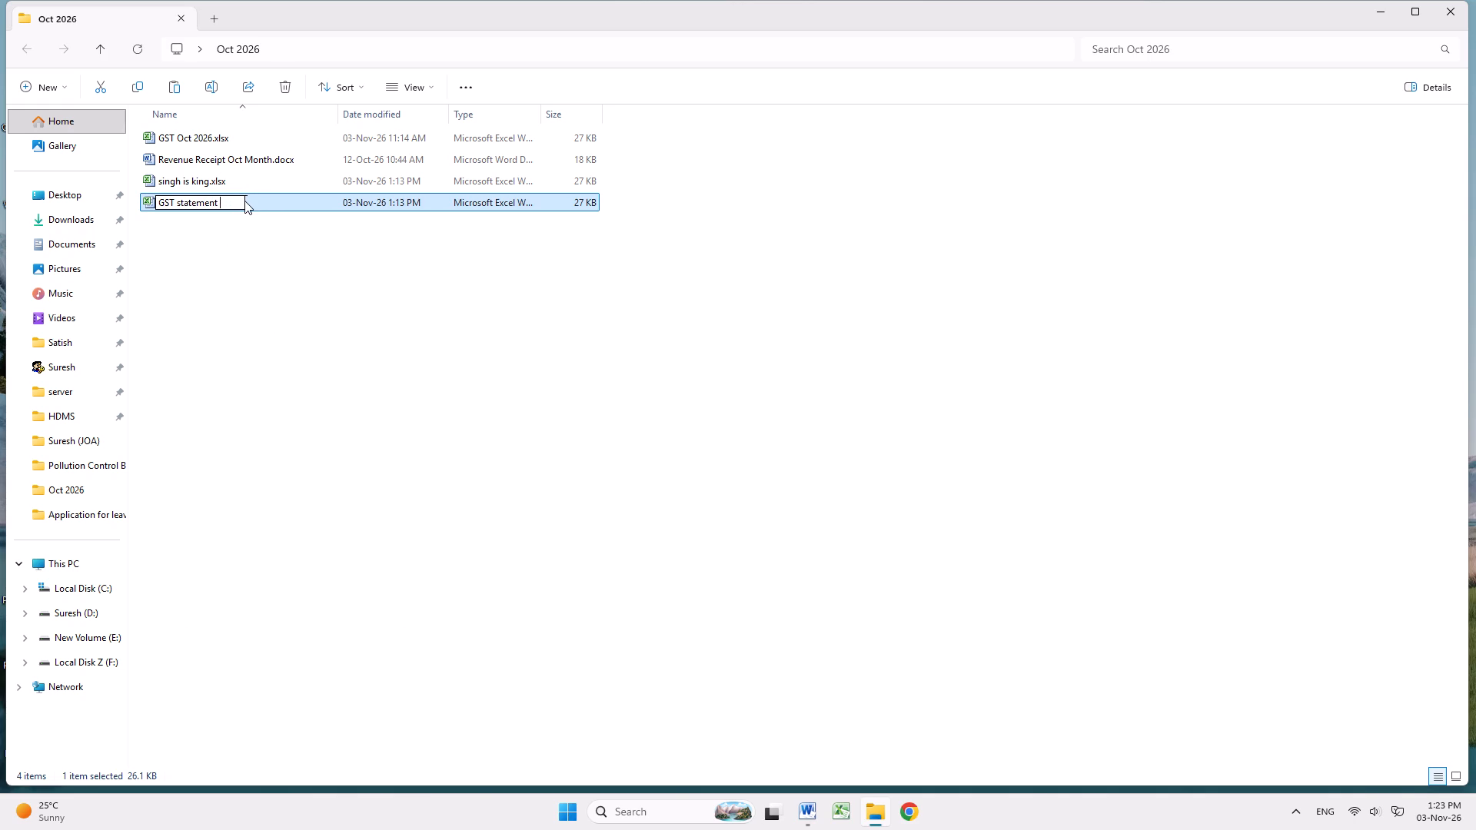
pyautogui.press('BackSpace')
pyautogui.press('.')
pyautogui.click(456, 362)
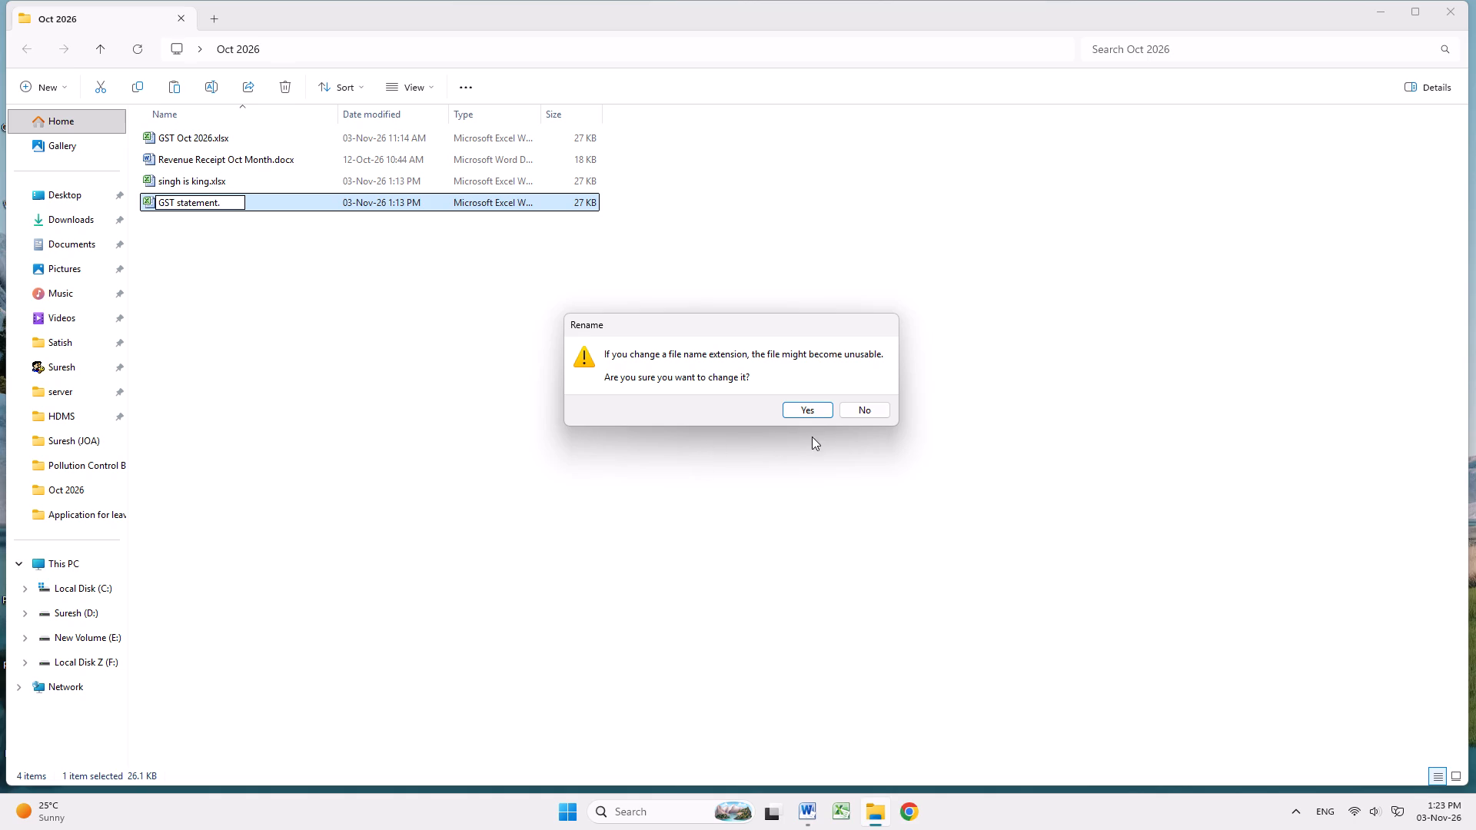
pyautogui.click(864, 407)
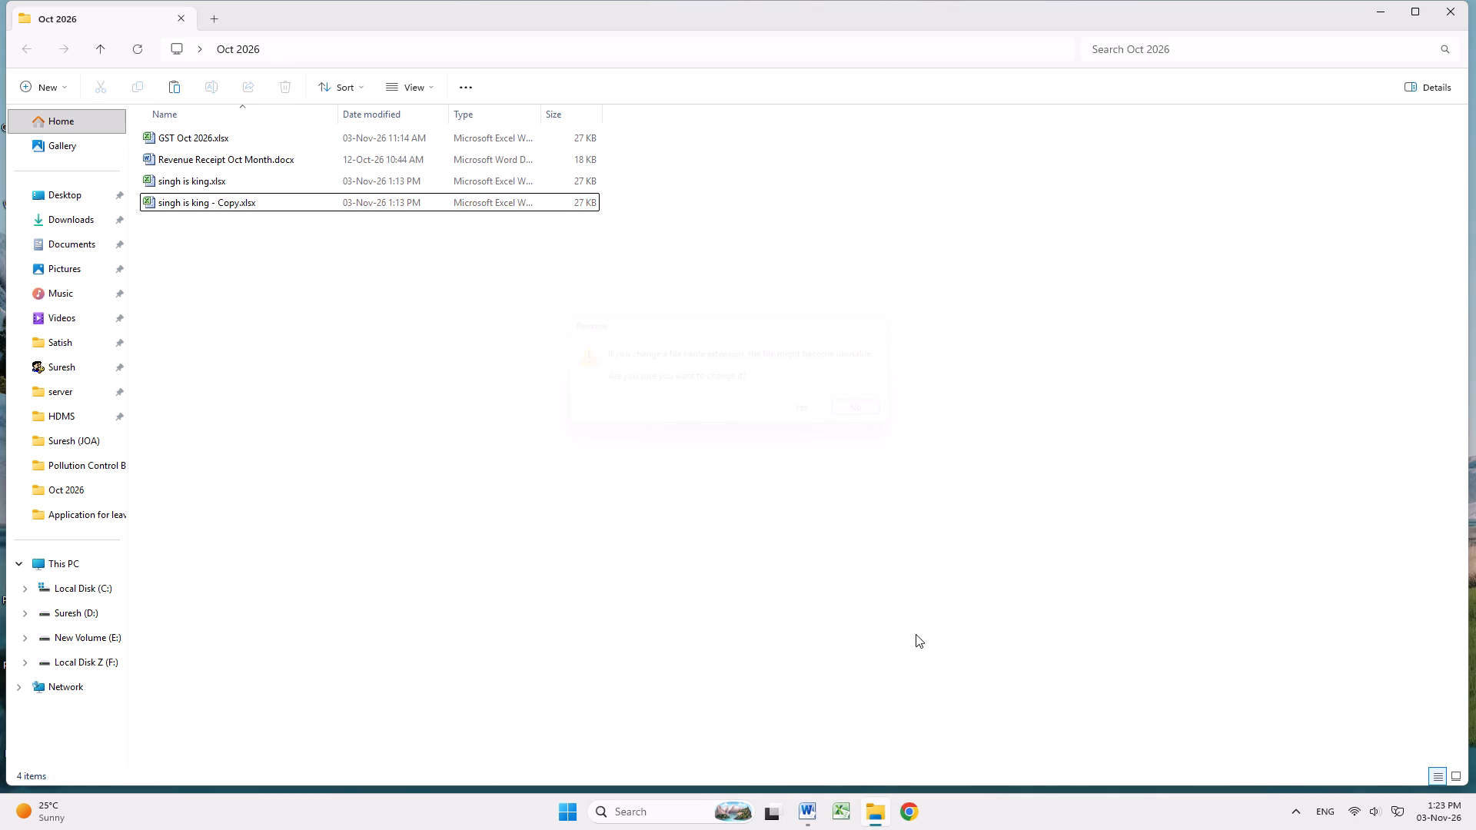
# Switch to Word and close the Revenue Receipt Oct Month document.
pyautogui.click(839, 813)
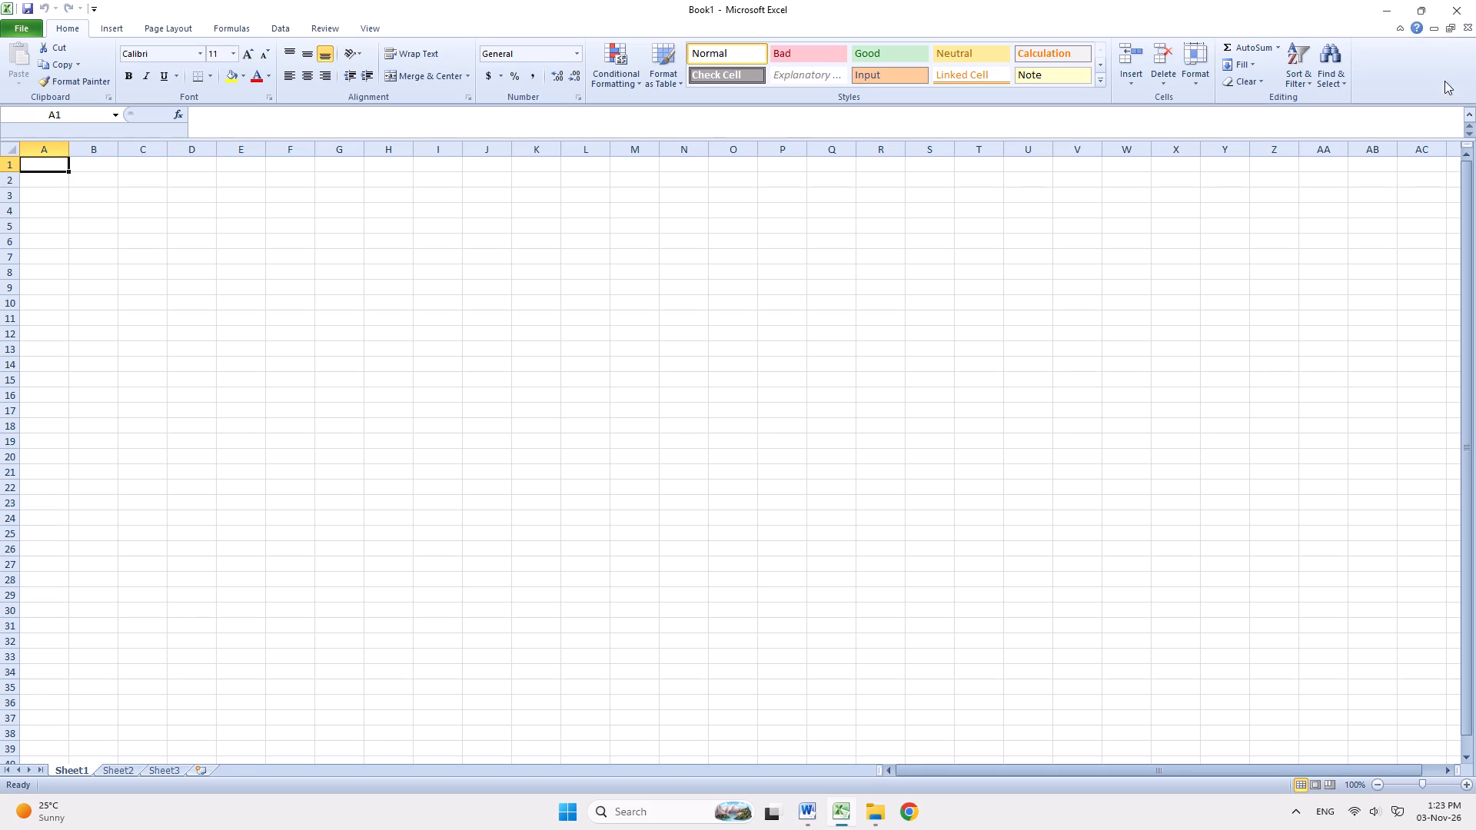
pyautogui.click(1460, 7)
pyautogui.click(817, 807)
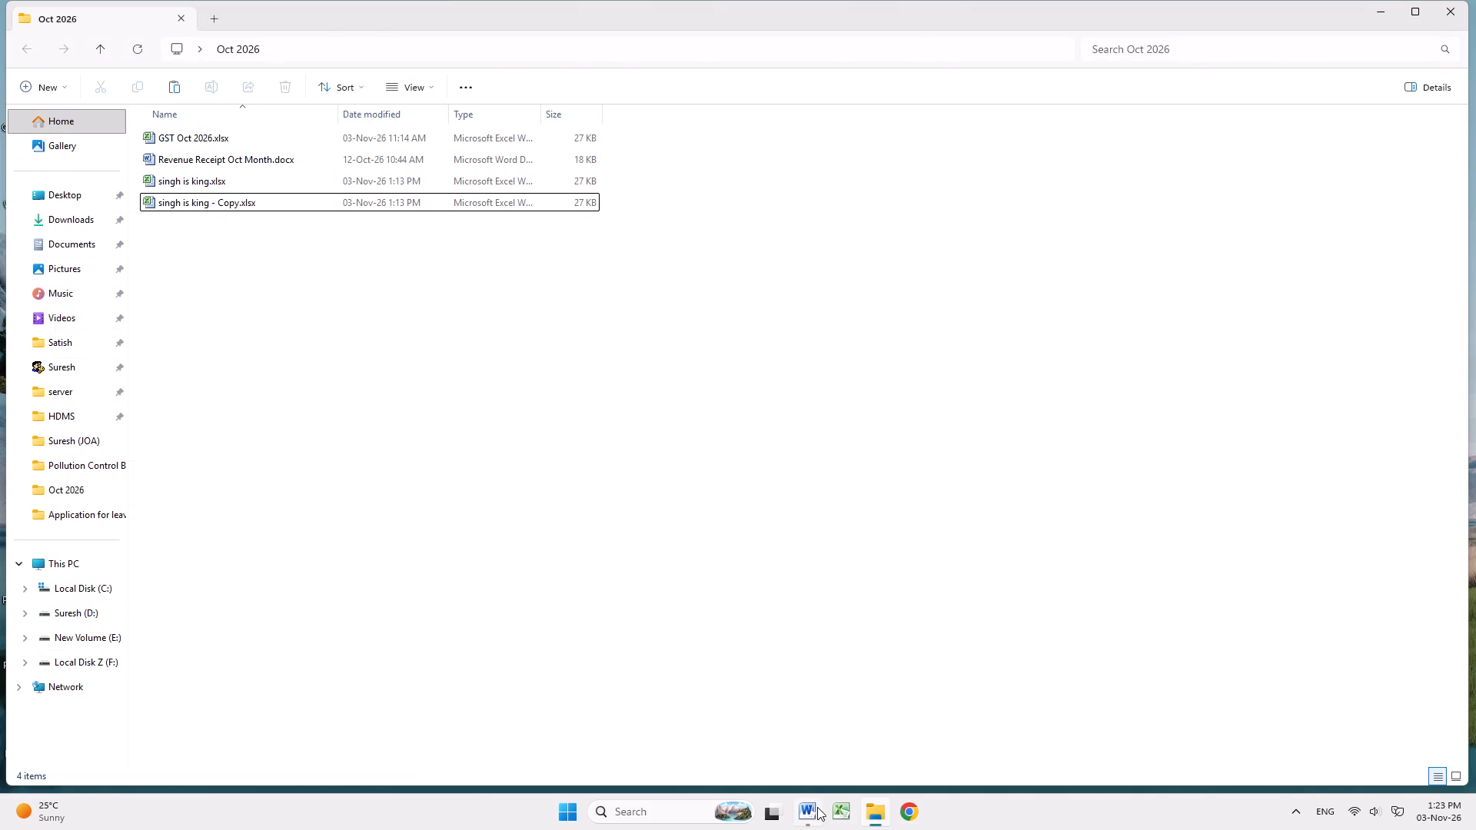
pyautogui.click(1454, 13)
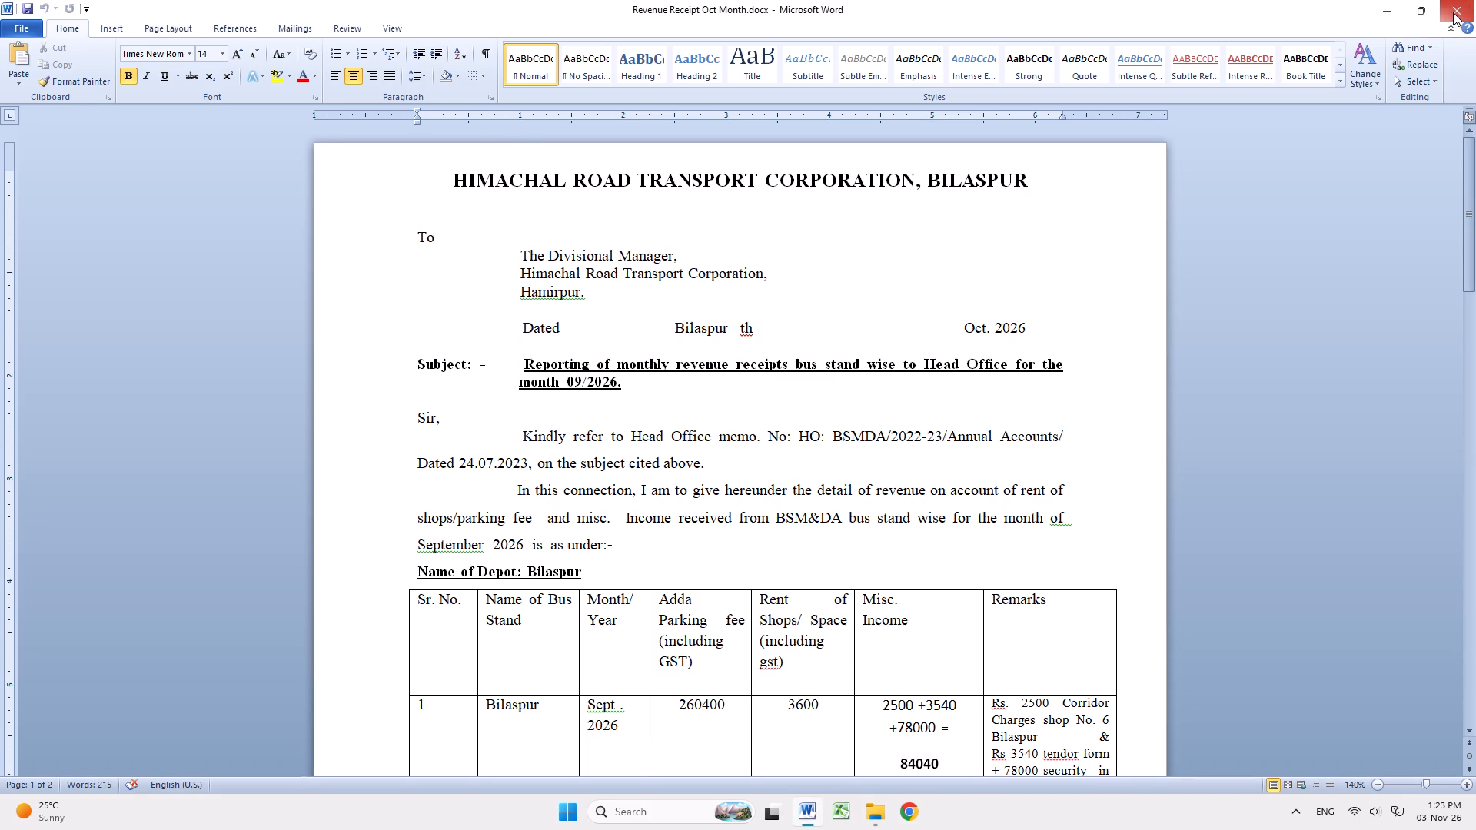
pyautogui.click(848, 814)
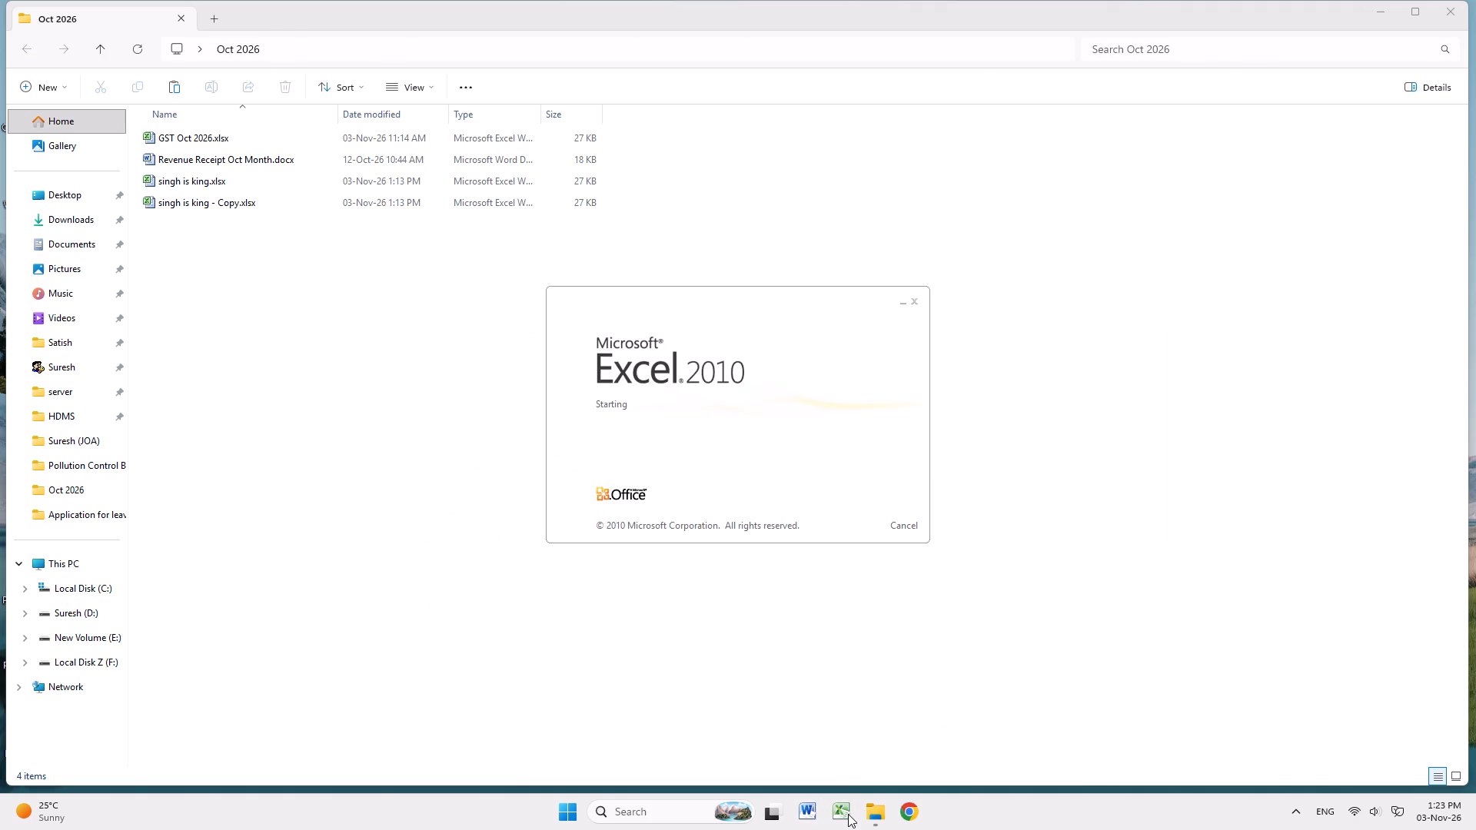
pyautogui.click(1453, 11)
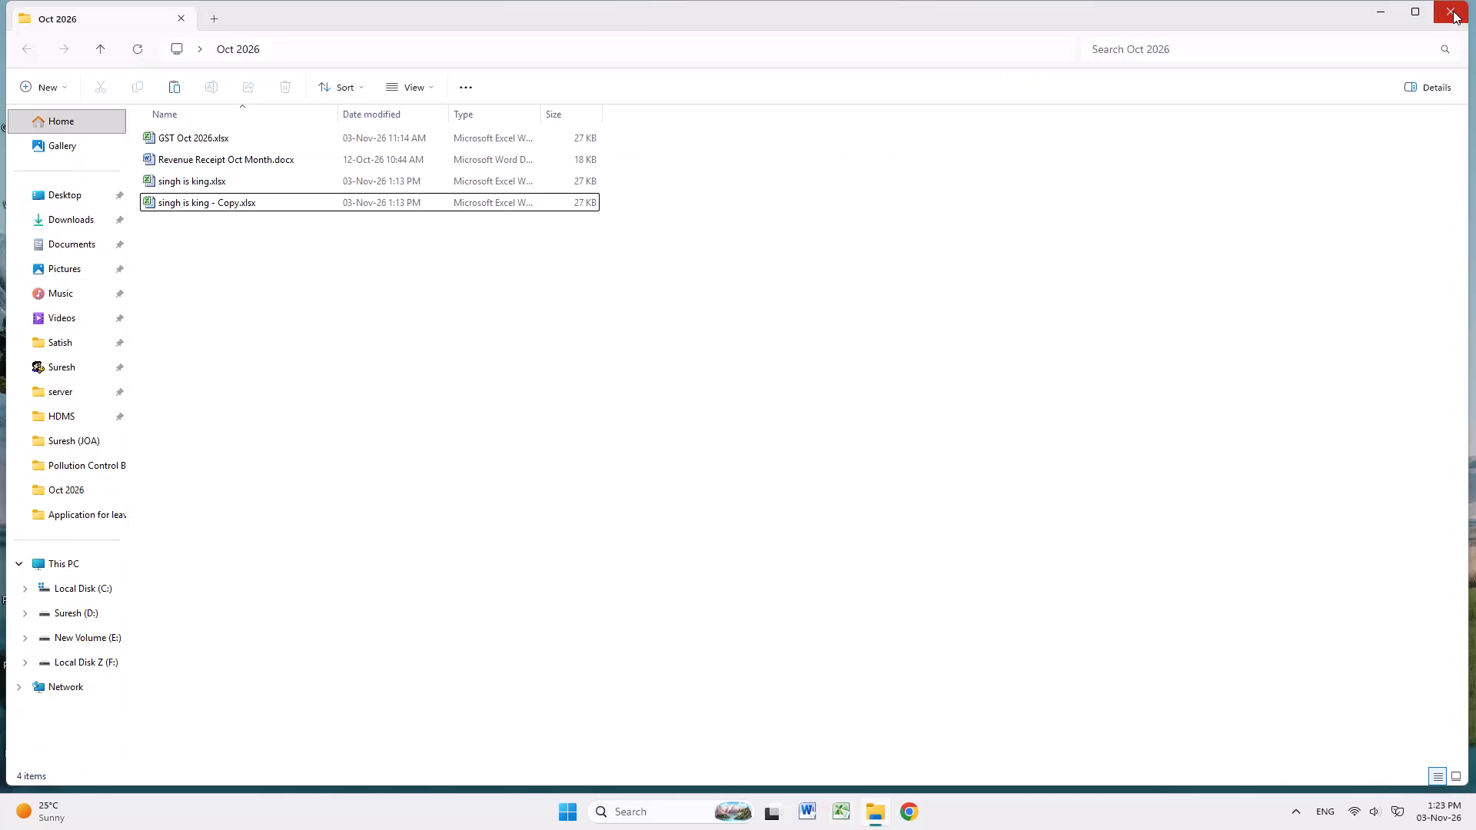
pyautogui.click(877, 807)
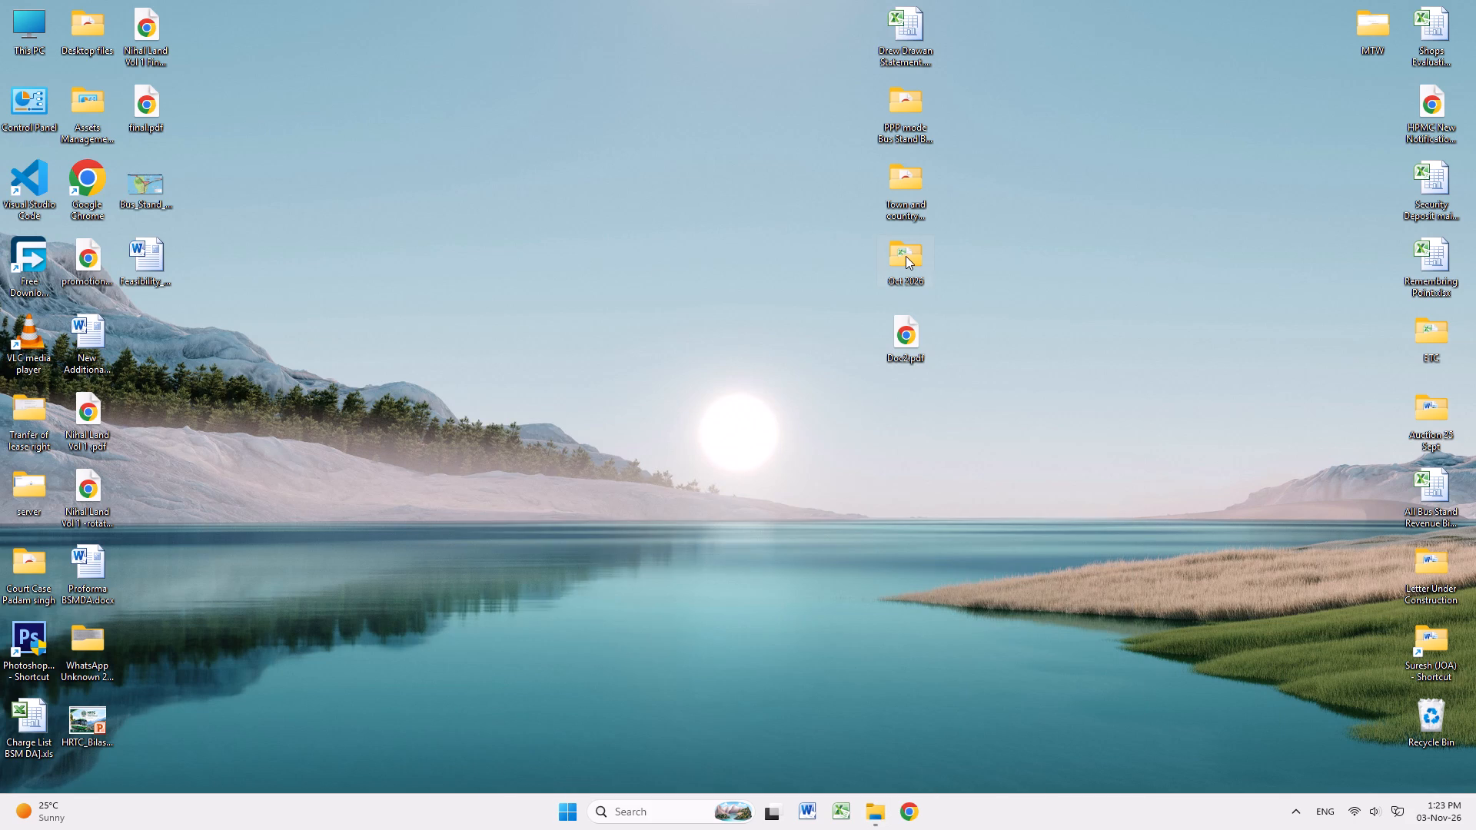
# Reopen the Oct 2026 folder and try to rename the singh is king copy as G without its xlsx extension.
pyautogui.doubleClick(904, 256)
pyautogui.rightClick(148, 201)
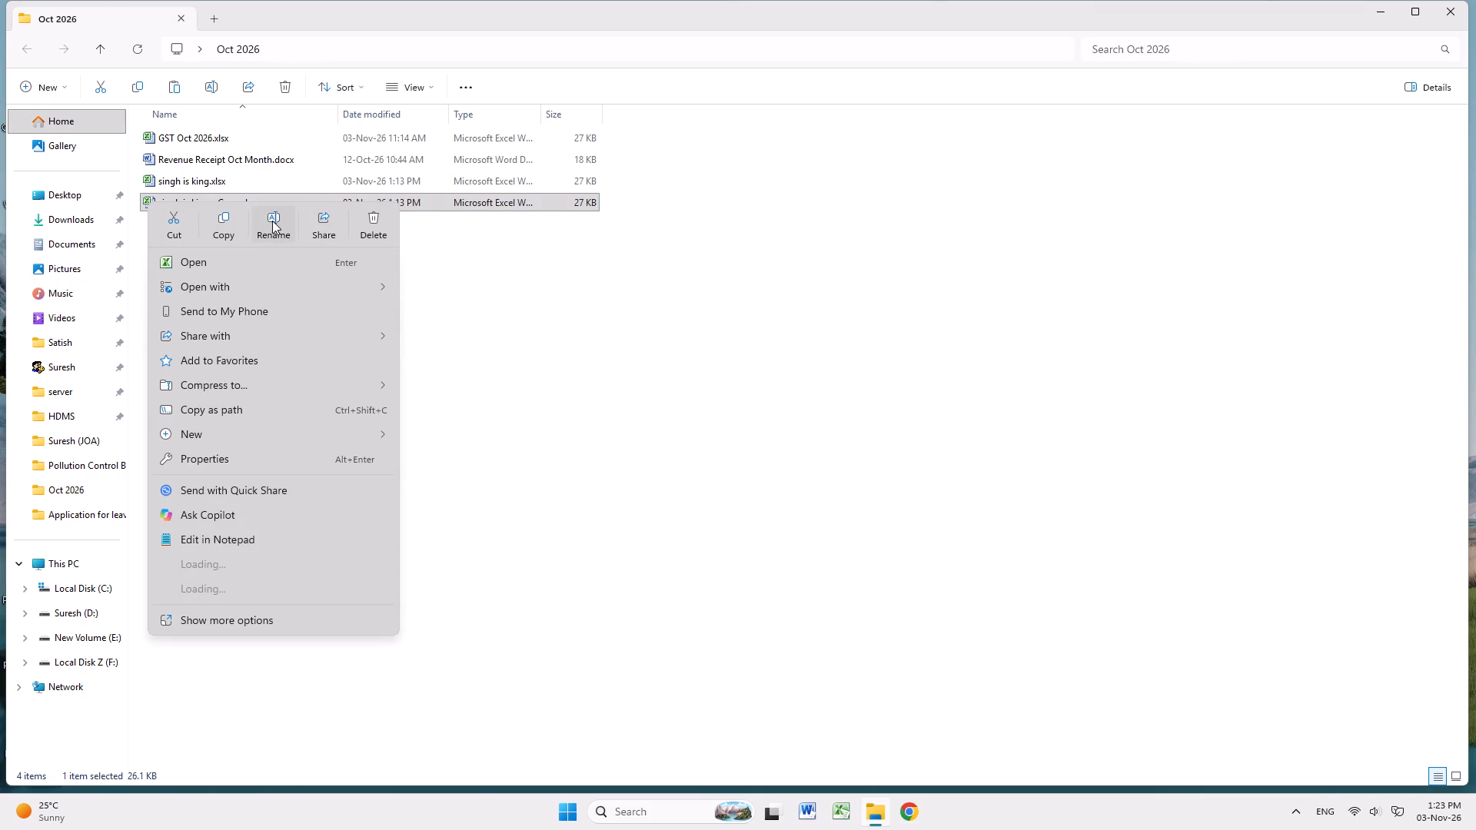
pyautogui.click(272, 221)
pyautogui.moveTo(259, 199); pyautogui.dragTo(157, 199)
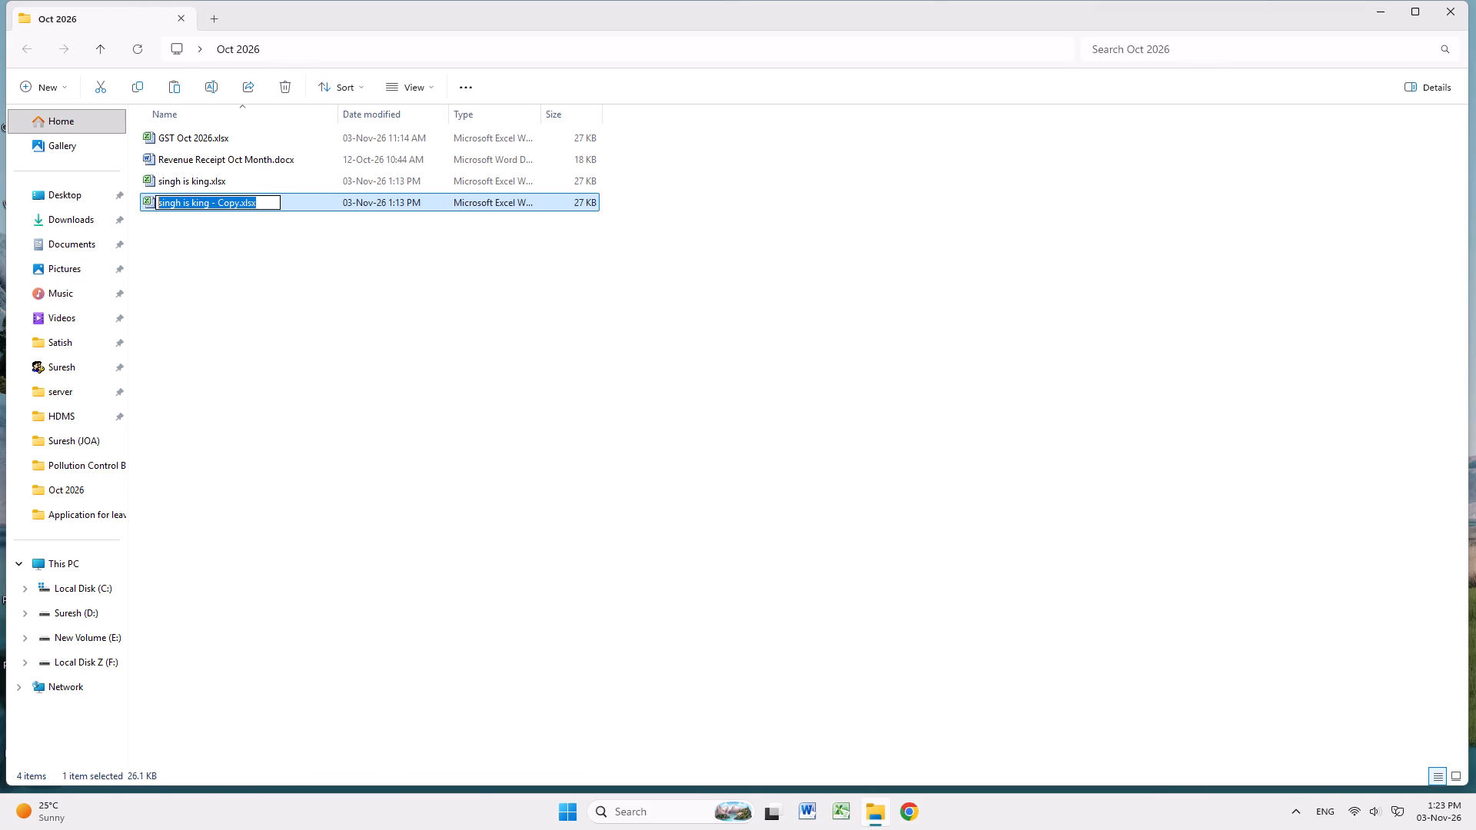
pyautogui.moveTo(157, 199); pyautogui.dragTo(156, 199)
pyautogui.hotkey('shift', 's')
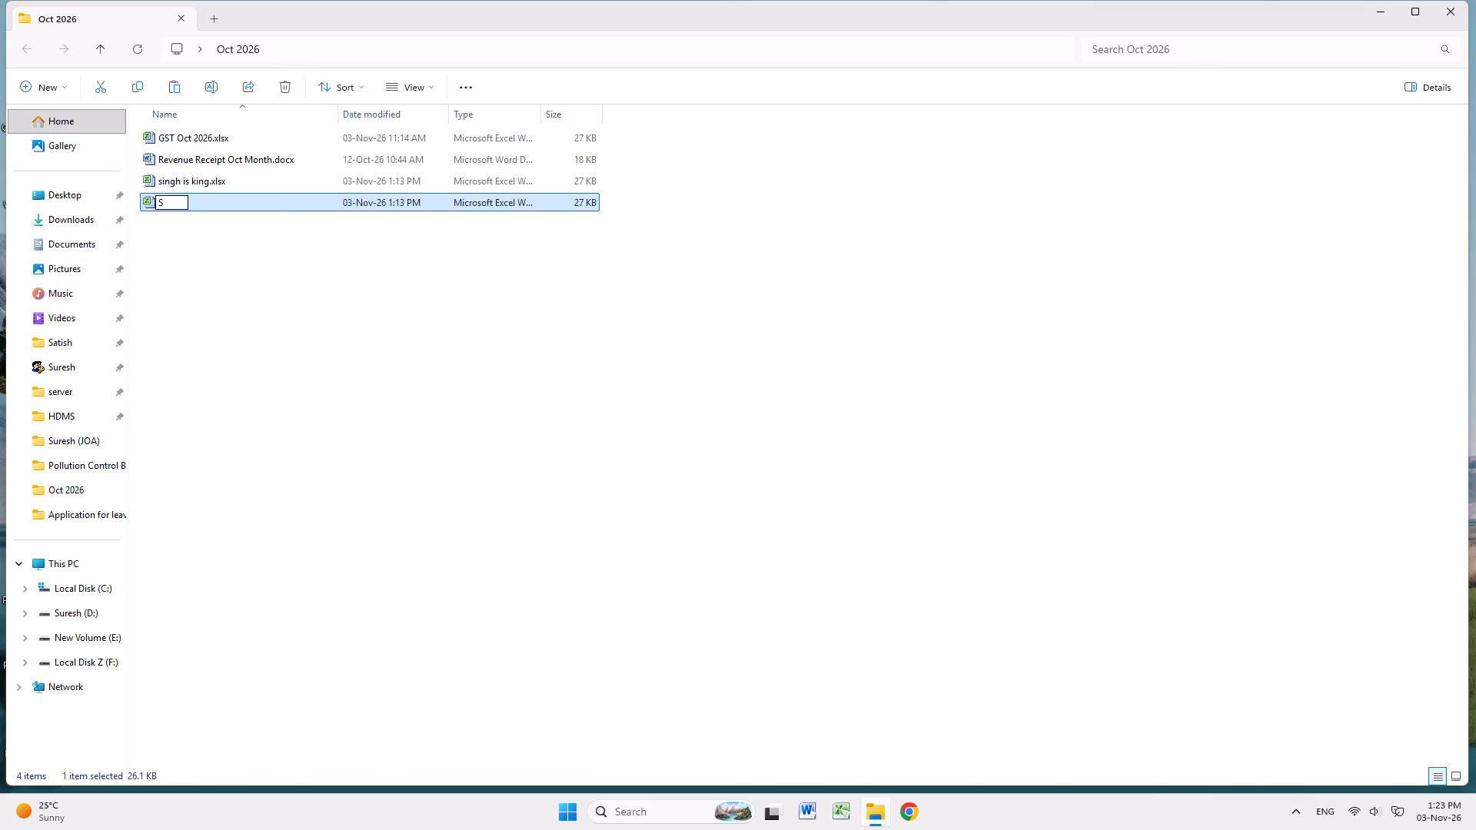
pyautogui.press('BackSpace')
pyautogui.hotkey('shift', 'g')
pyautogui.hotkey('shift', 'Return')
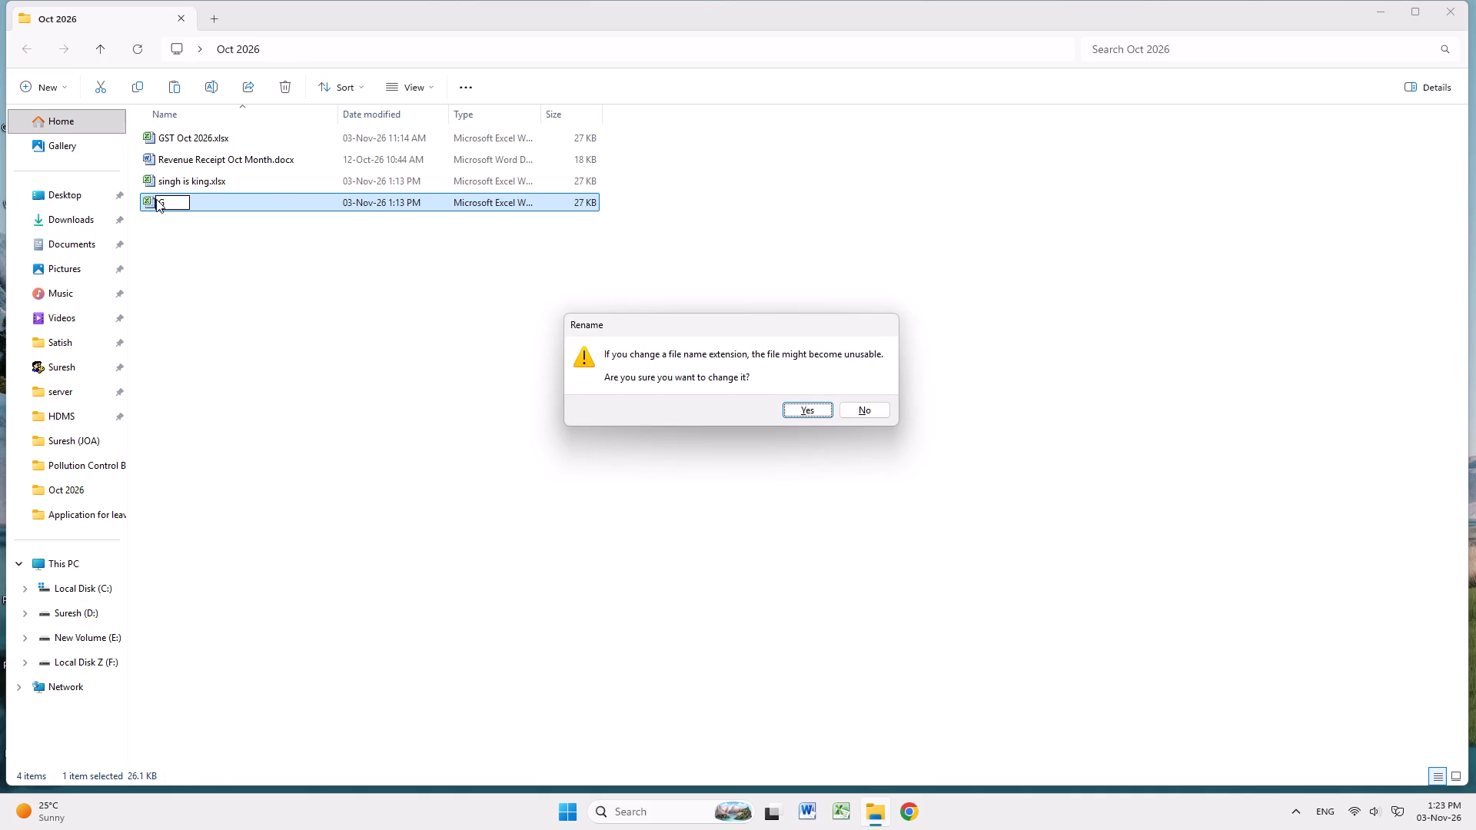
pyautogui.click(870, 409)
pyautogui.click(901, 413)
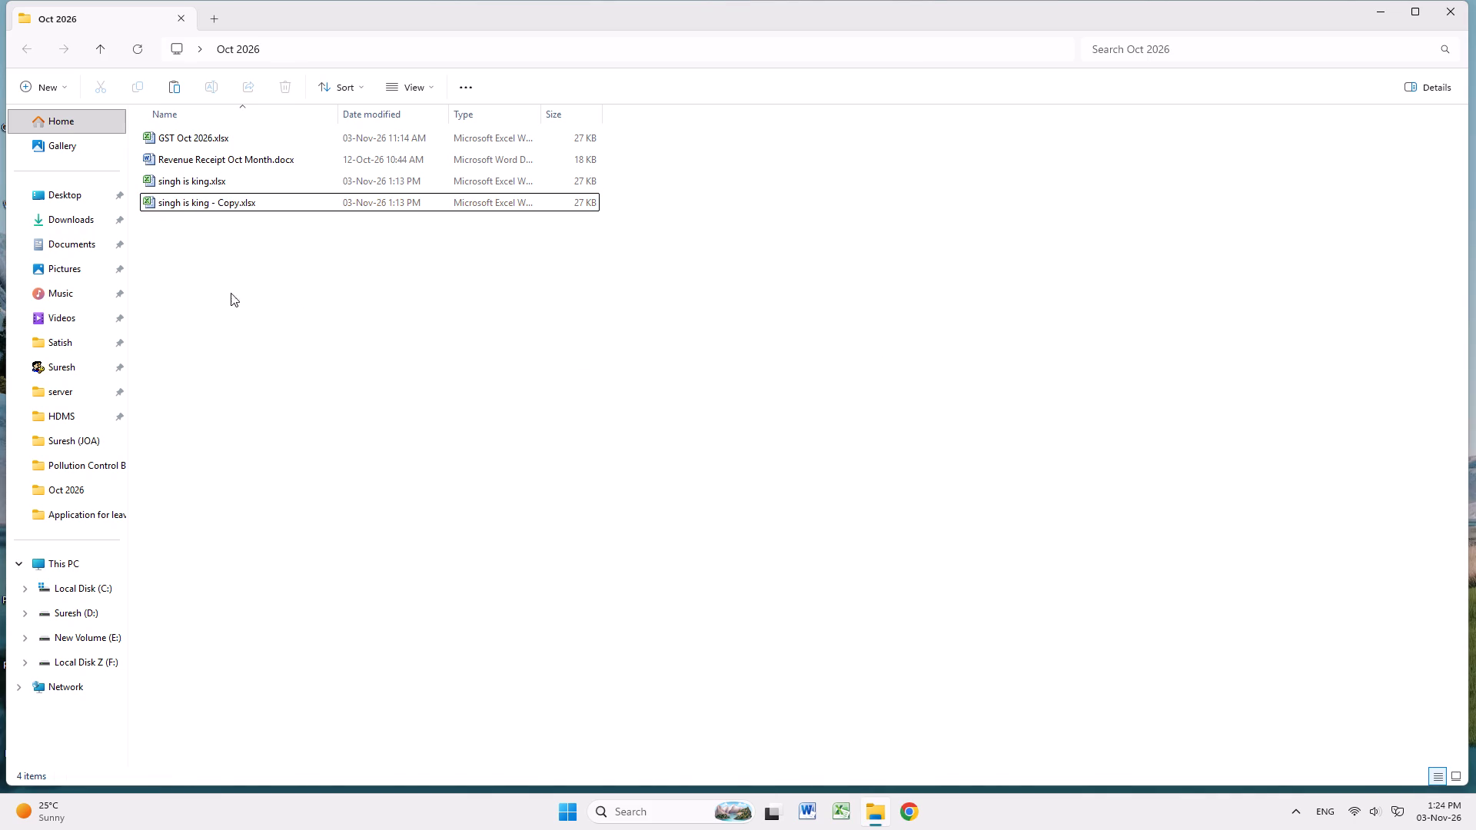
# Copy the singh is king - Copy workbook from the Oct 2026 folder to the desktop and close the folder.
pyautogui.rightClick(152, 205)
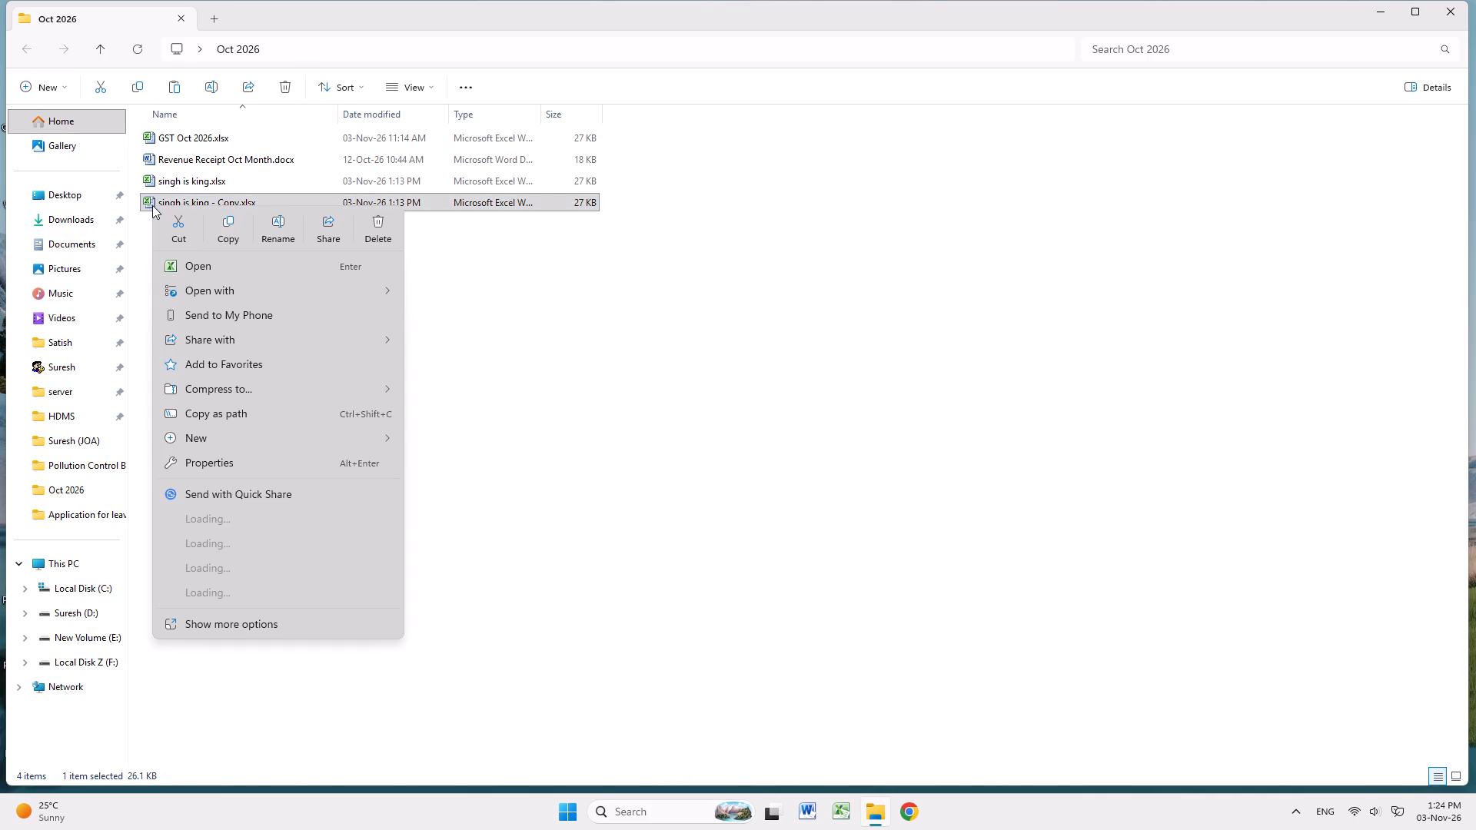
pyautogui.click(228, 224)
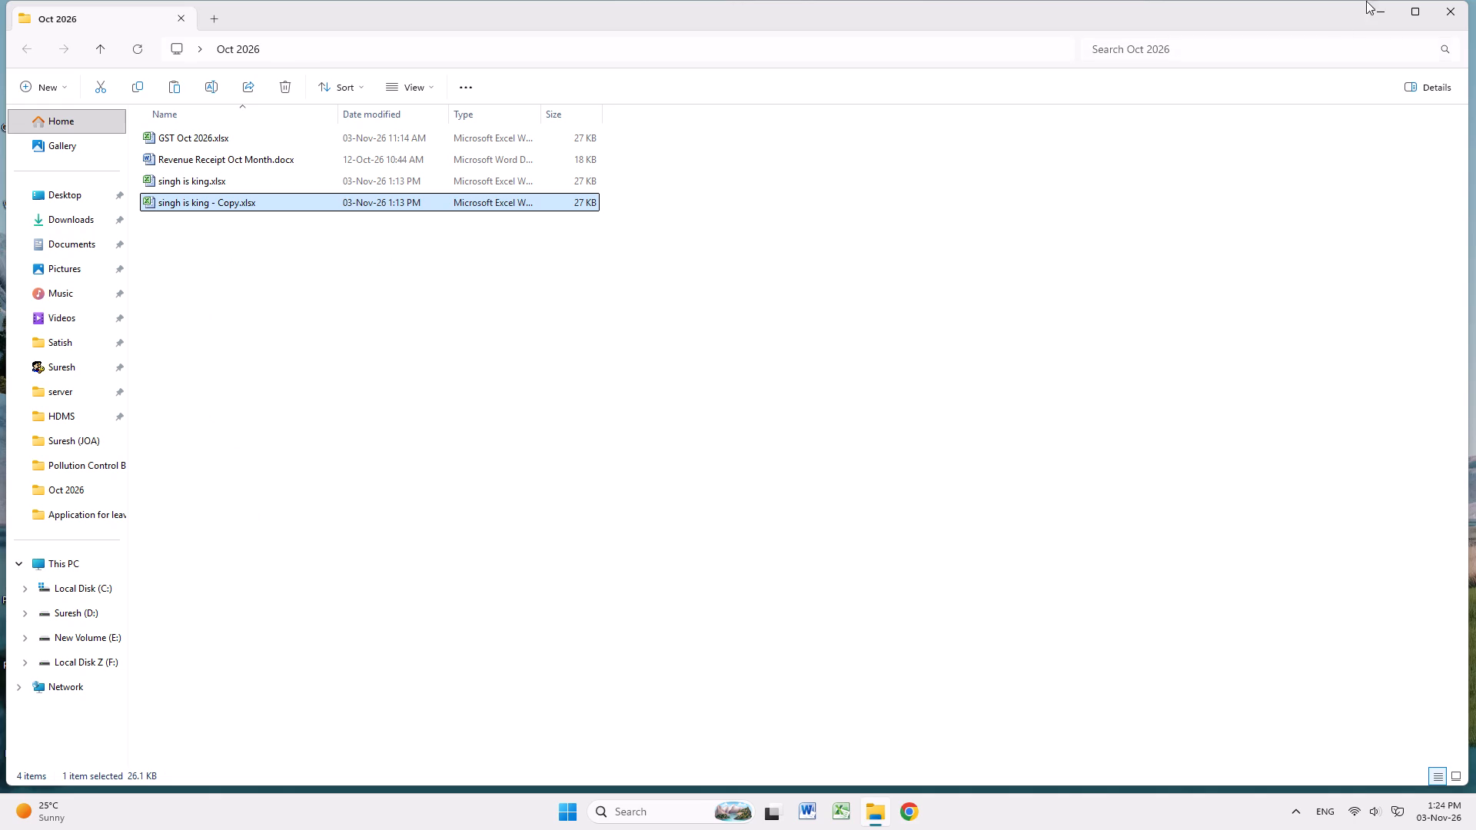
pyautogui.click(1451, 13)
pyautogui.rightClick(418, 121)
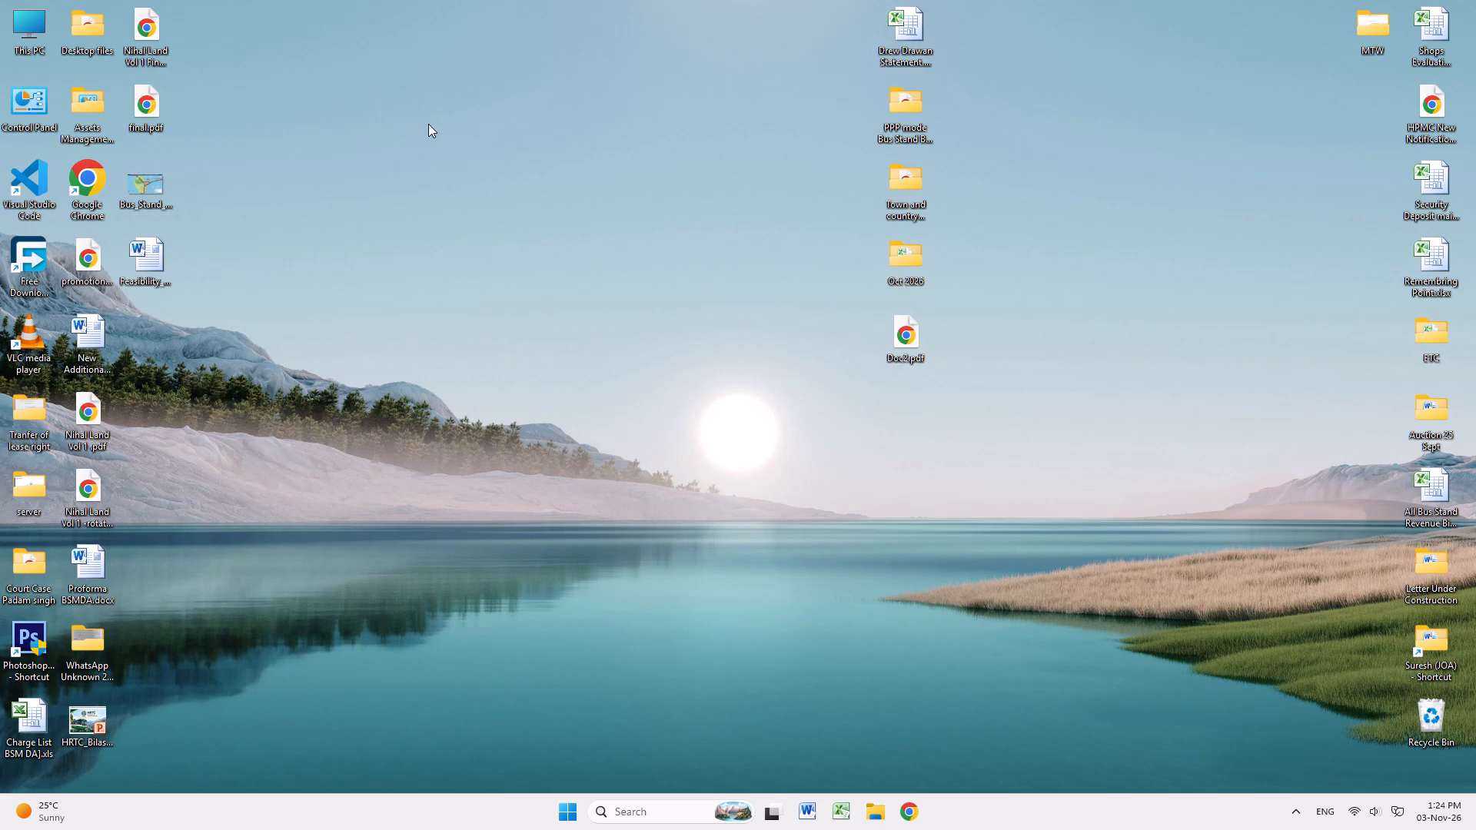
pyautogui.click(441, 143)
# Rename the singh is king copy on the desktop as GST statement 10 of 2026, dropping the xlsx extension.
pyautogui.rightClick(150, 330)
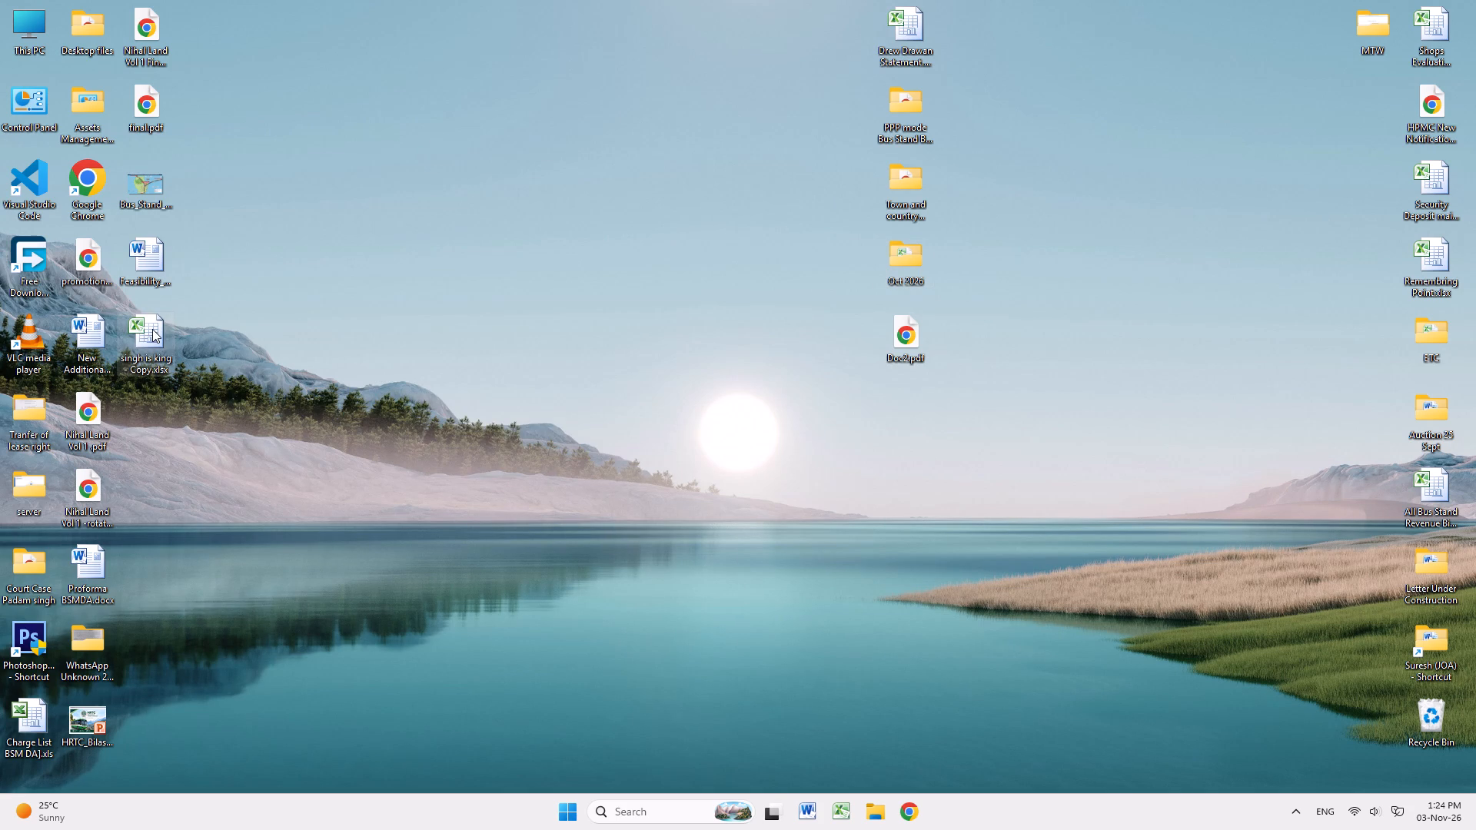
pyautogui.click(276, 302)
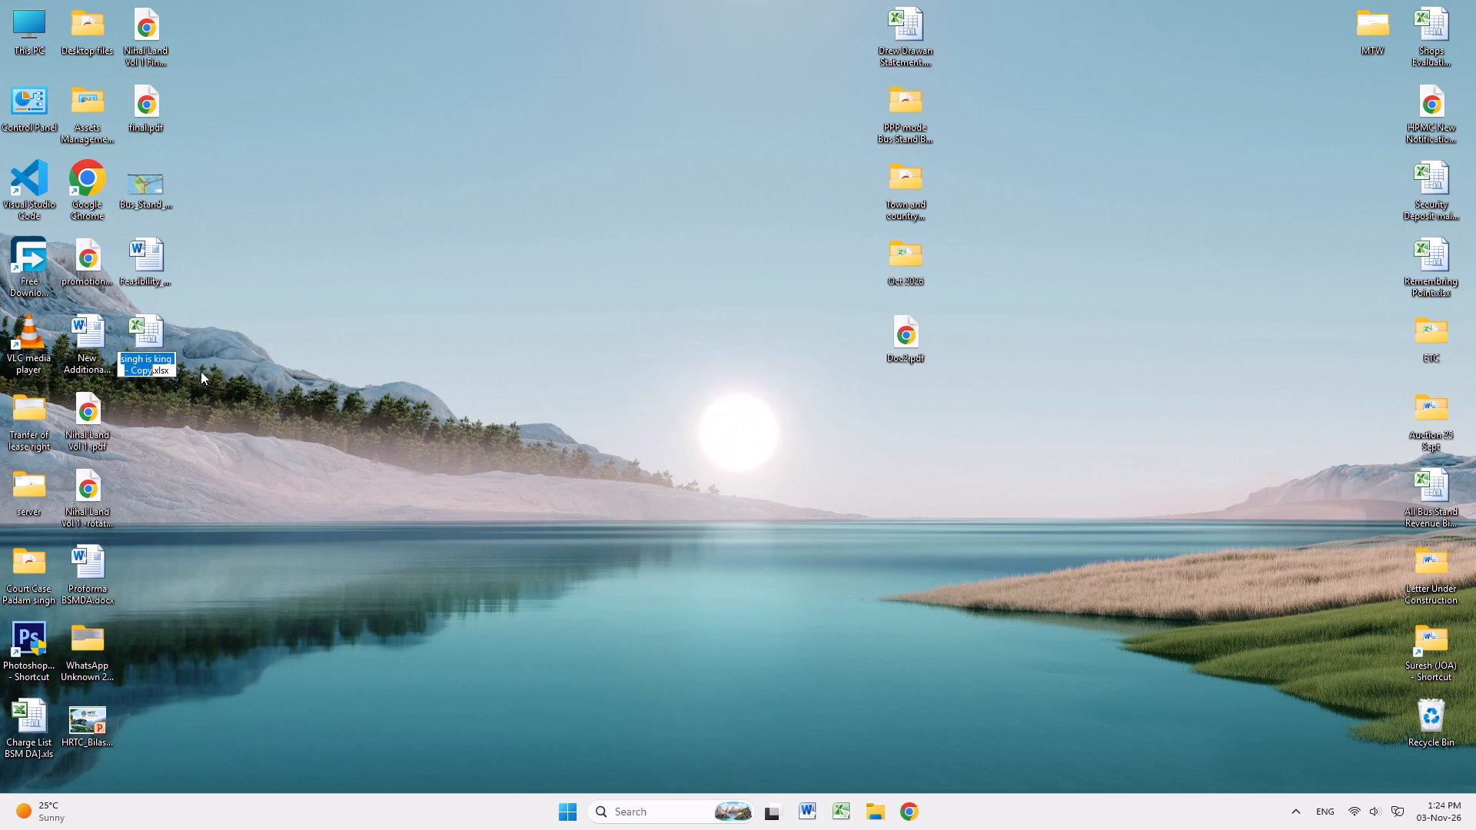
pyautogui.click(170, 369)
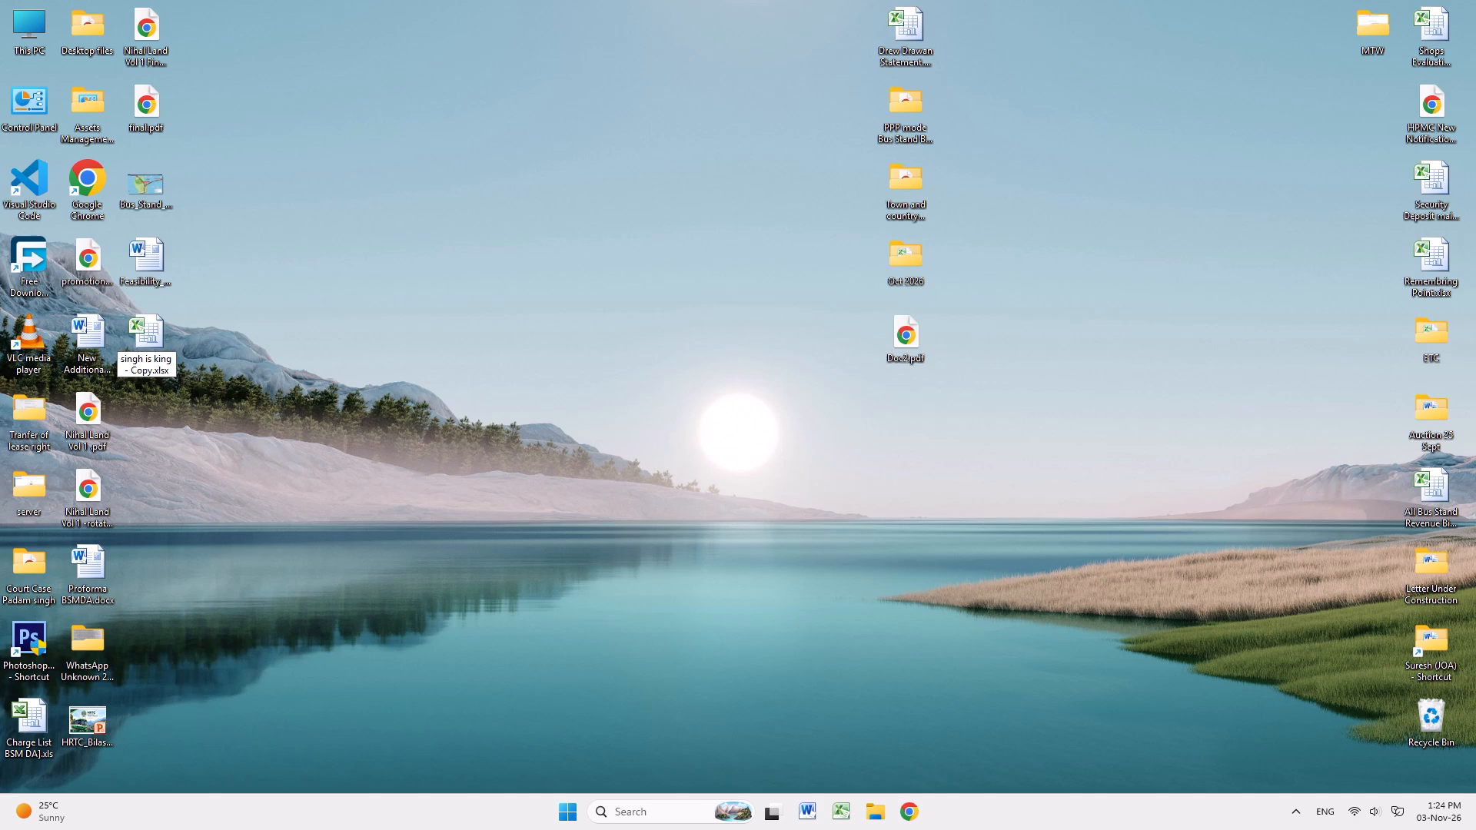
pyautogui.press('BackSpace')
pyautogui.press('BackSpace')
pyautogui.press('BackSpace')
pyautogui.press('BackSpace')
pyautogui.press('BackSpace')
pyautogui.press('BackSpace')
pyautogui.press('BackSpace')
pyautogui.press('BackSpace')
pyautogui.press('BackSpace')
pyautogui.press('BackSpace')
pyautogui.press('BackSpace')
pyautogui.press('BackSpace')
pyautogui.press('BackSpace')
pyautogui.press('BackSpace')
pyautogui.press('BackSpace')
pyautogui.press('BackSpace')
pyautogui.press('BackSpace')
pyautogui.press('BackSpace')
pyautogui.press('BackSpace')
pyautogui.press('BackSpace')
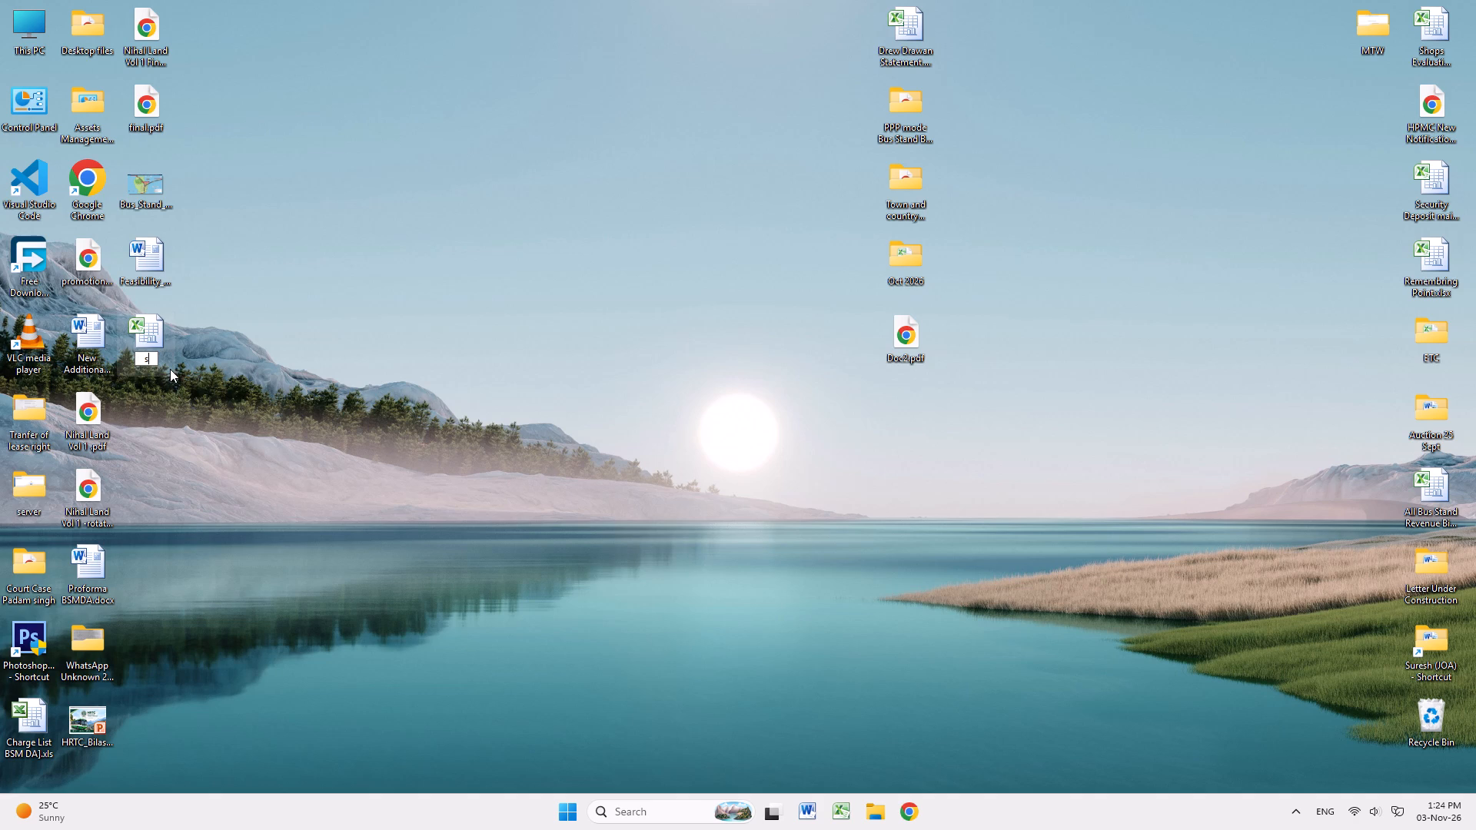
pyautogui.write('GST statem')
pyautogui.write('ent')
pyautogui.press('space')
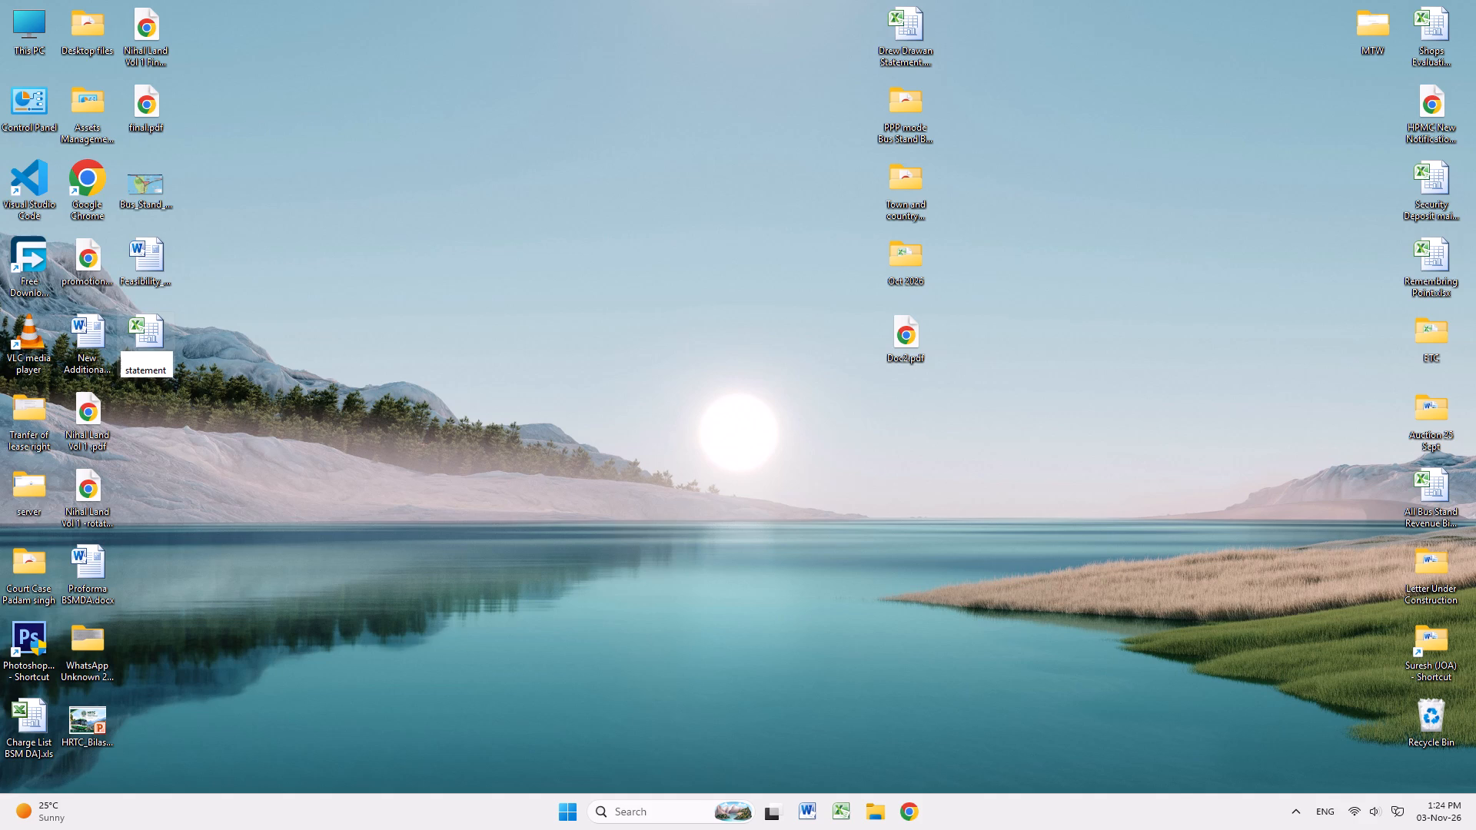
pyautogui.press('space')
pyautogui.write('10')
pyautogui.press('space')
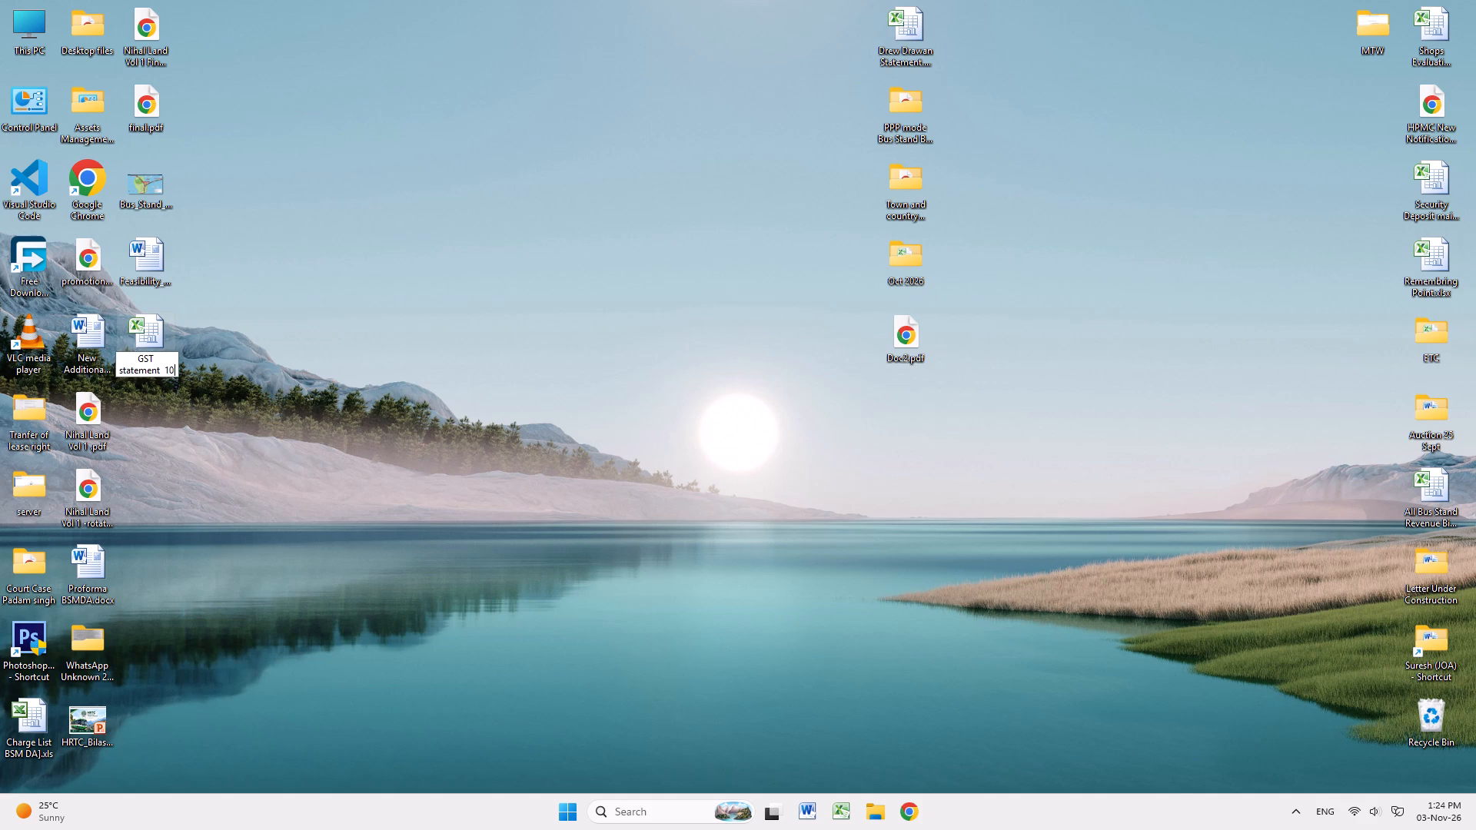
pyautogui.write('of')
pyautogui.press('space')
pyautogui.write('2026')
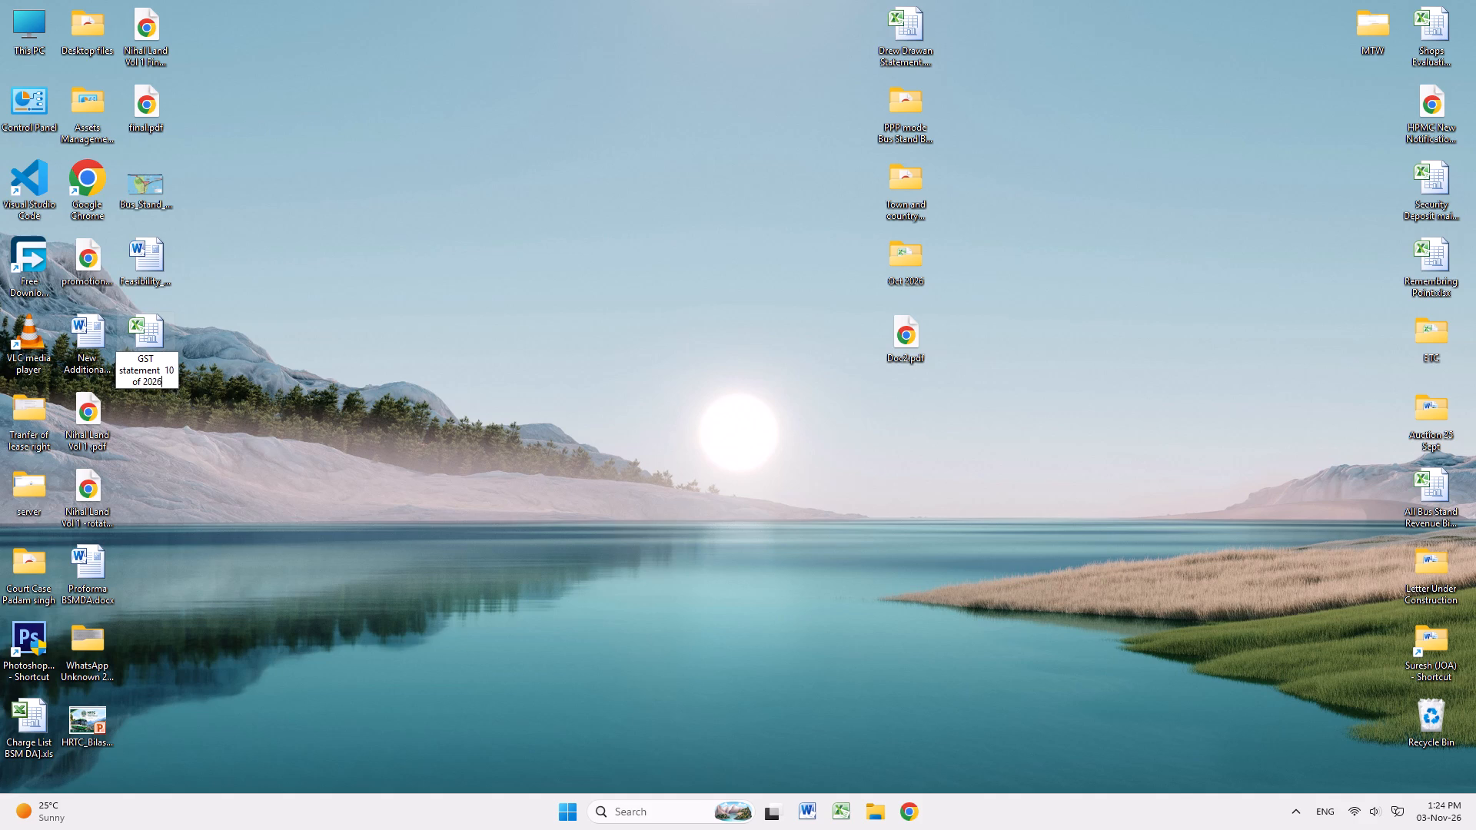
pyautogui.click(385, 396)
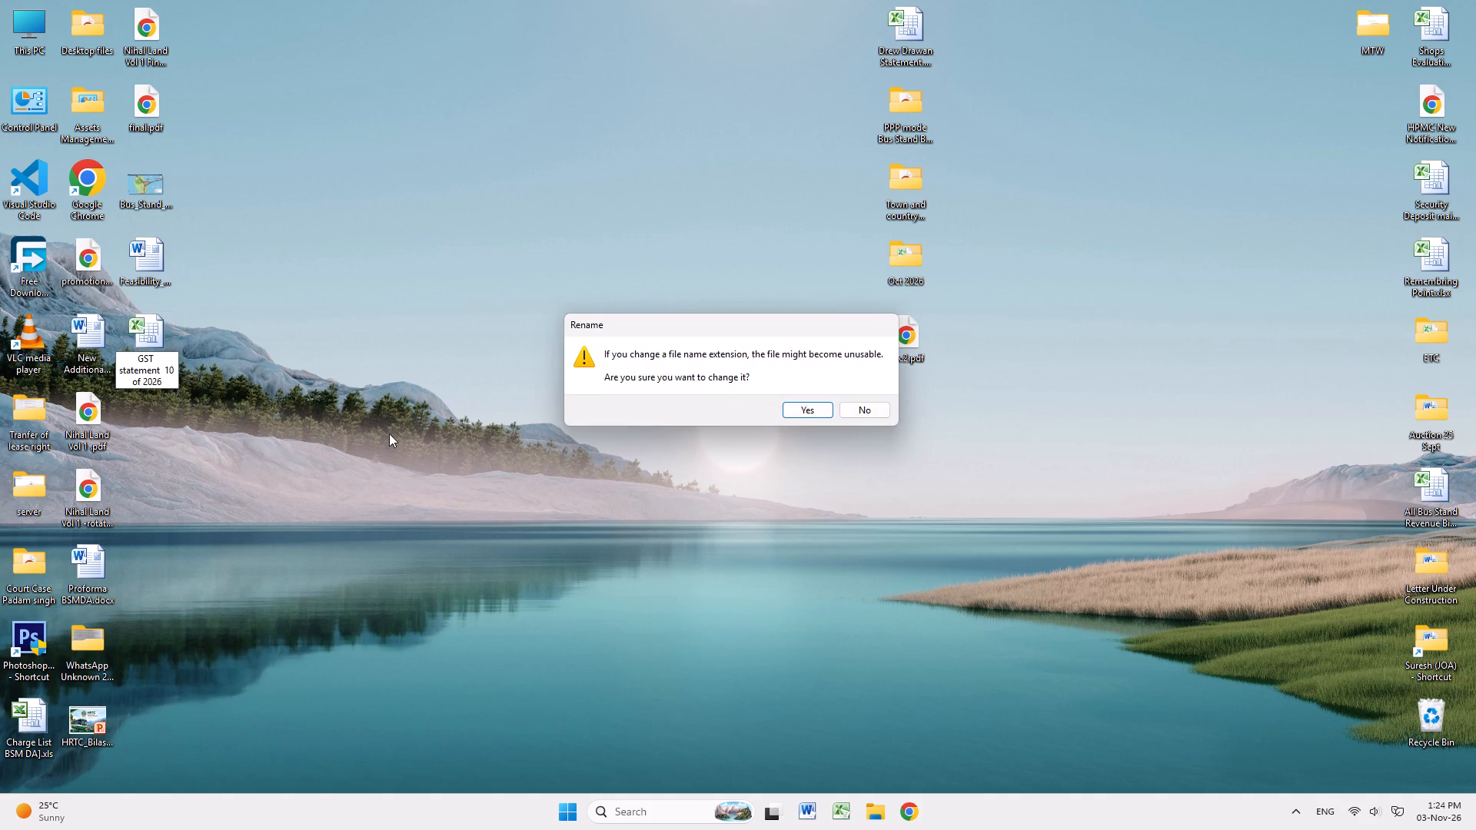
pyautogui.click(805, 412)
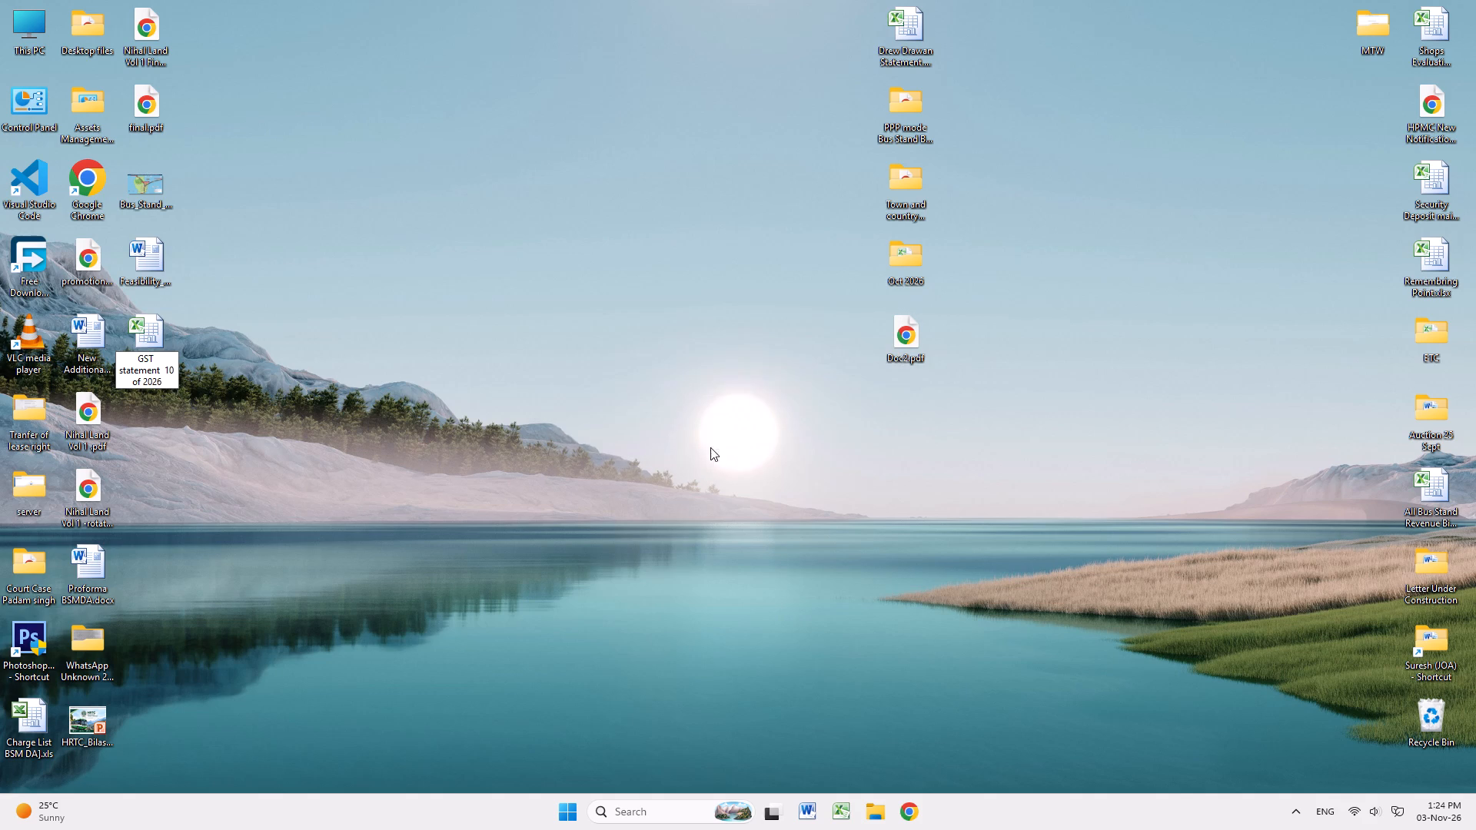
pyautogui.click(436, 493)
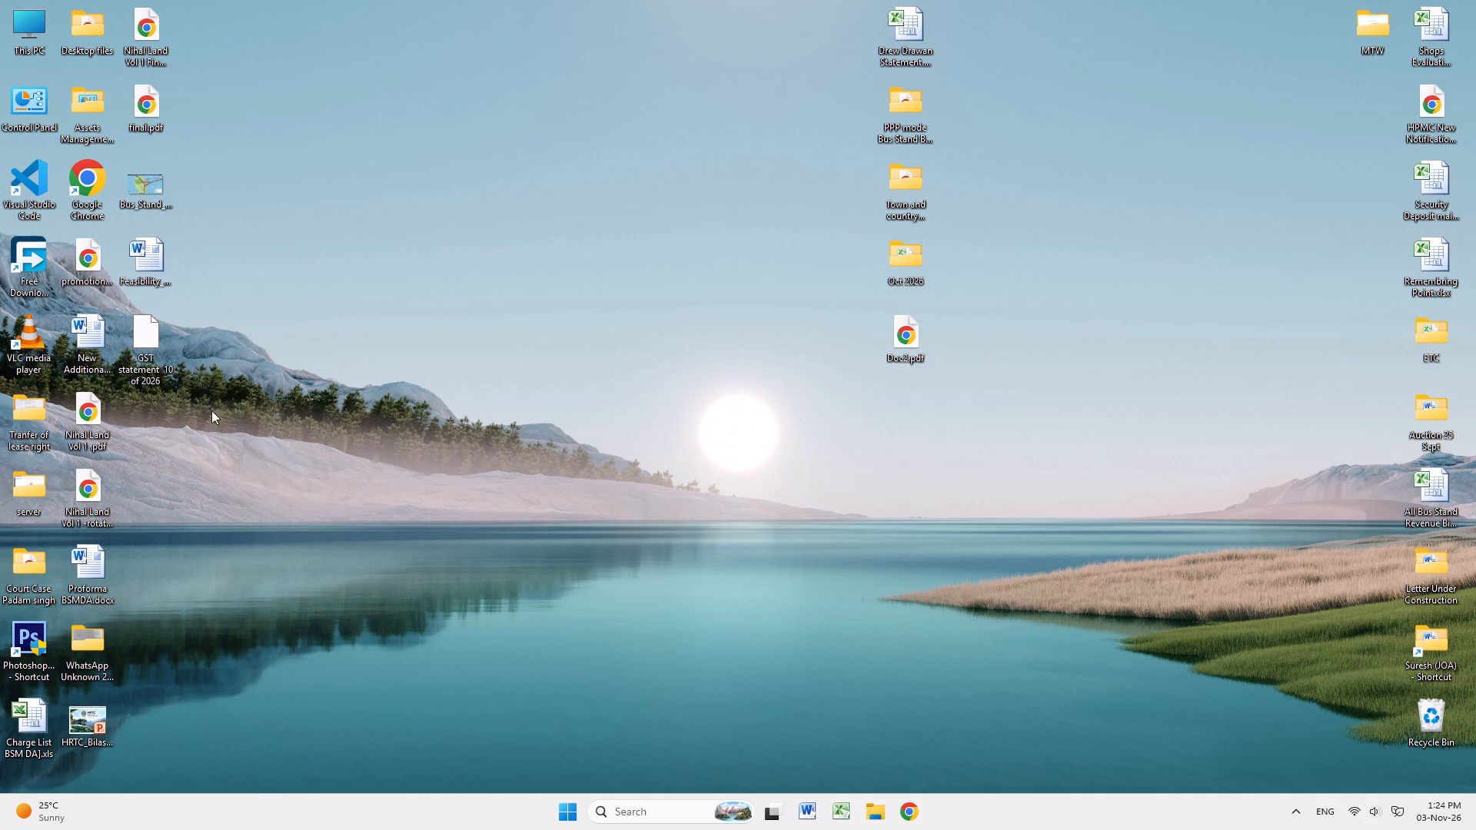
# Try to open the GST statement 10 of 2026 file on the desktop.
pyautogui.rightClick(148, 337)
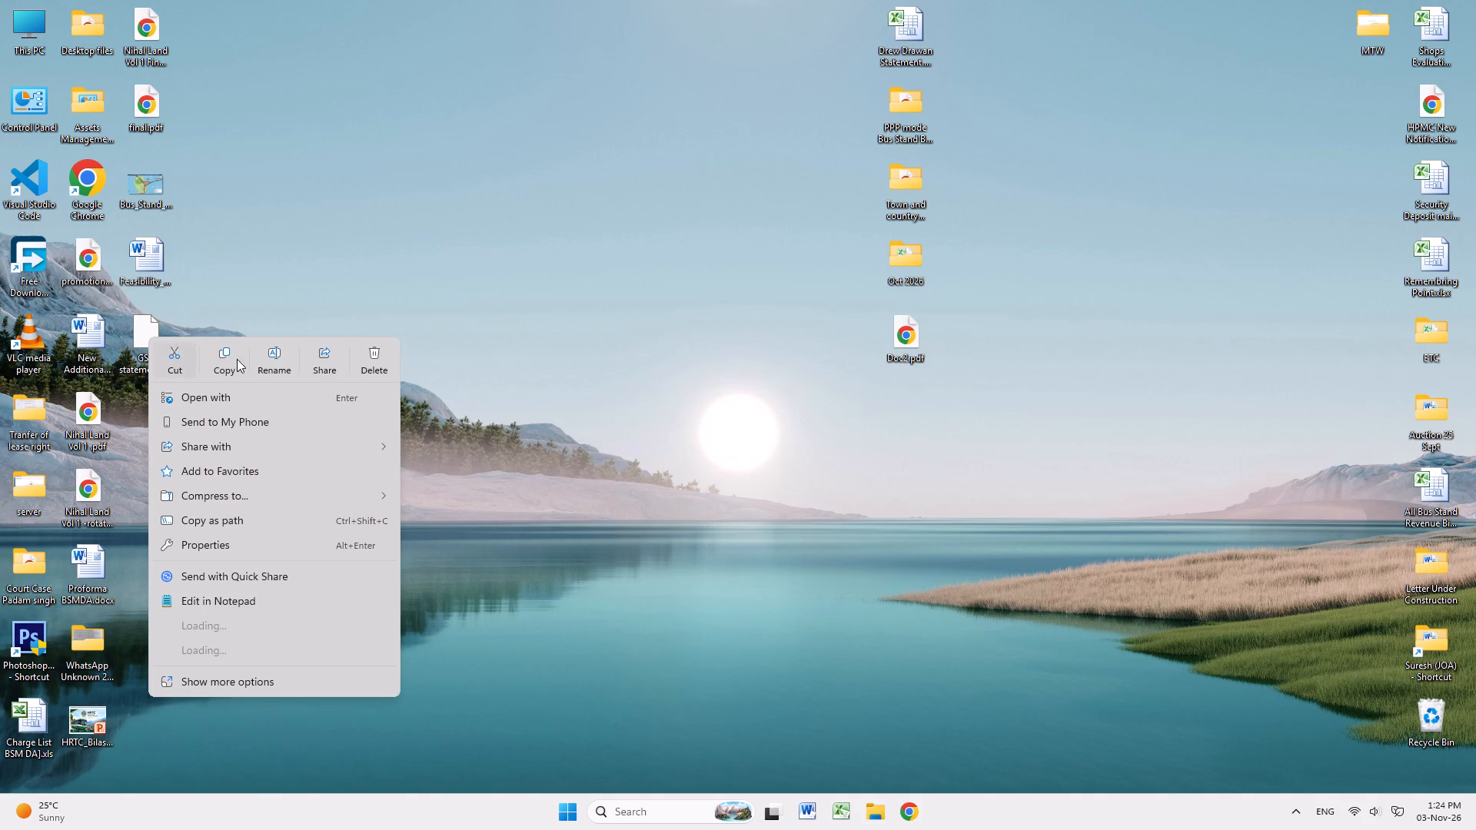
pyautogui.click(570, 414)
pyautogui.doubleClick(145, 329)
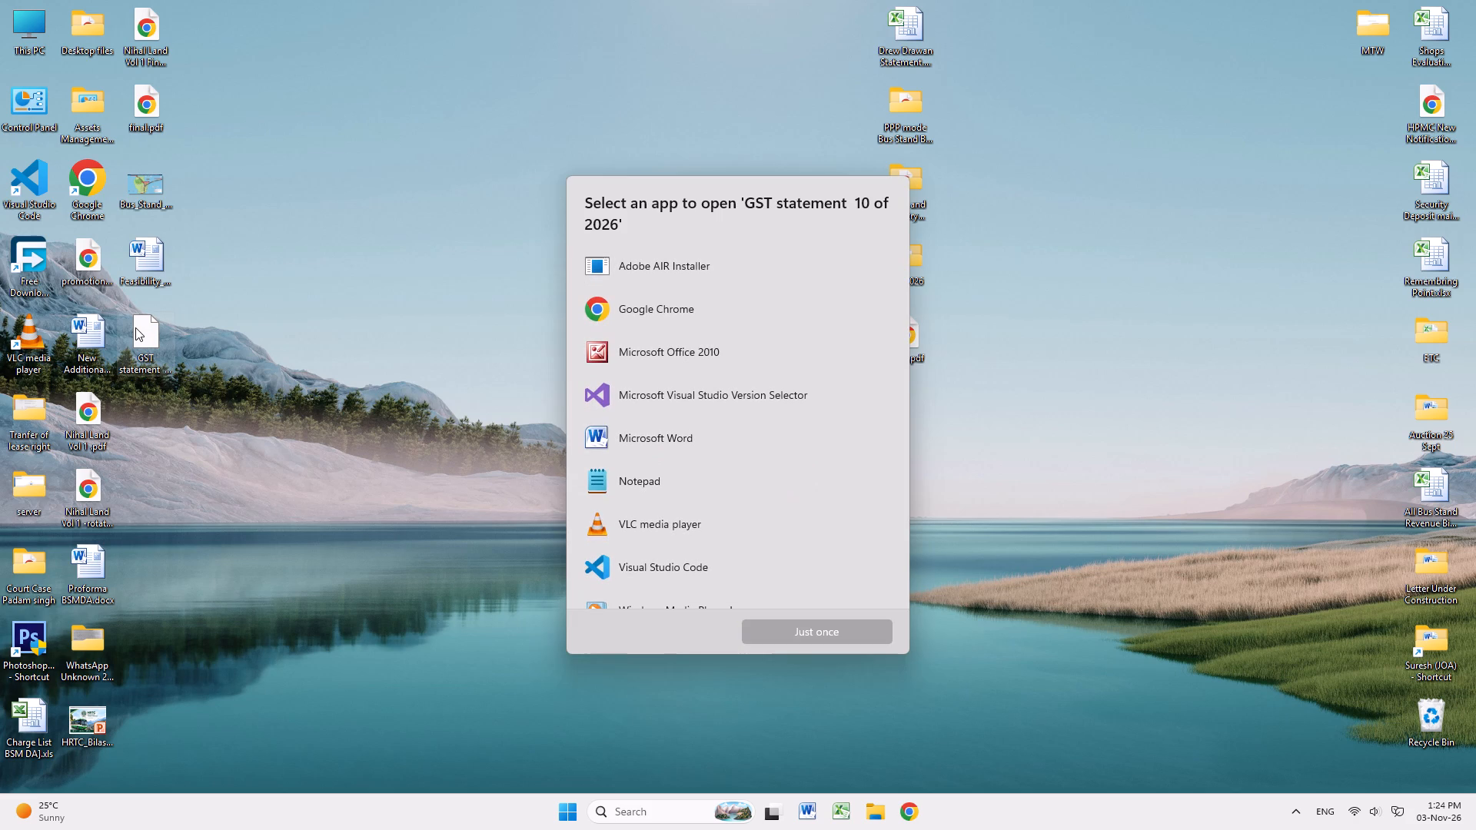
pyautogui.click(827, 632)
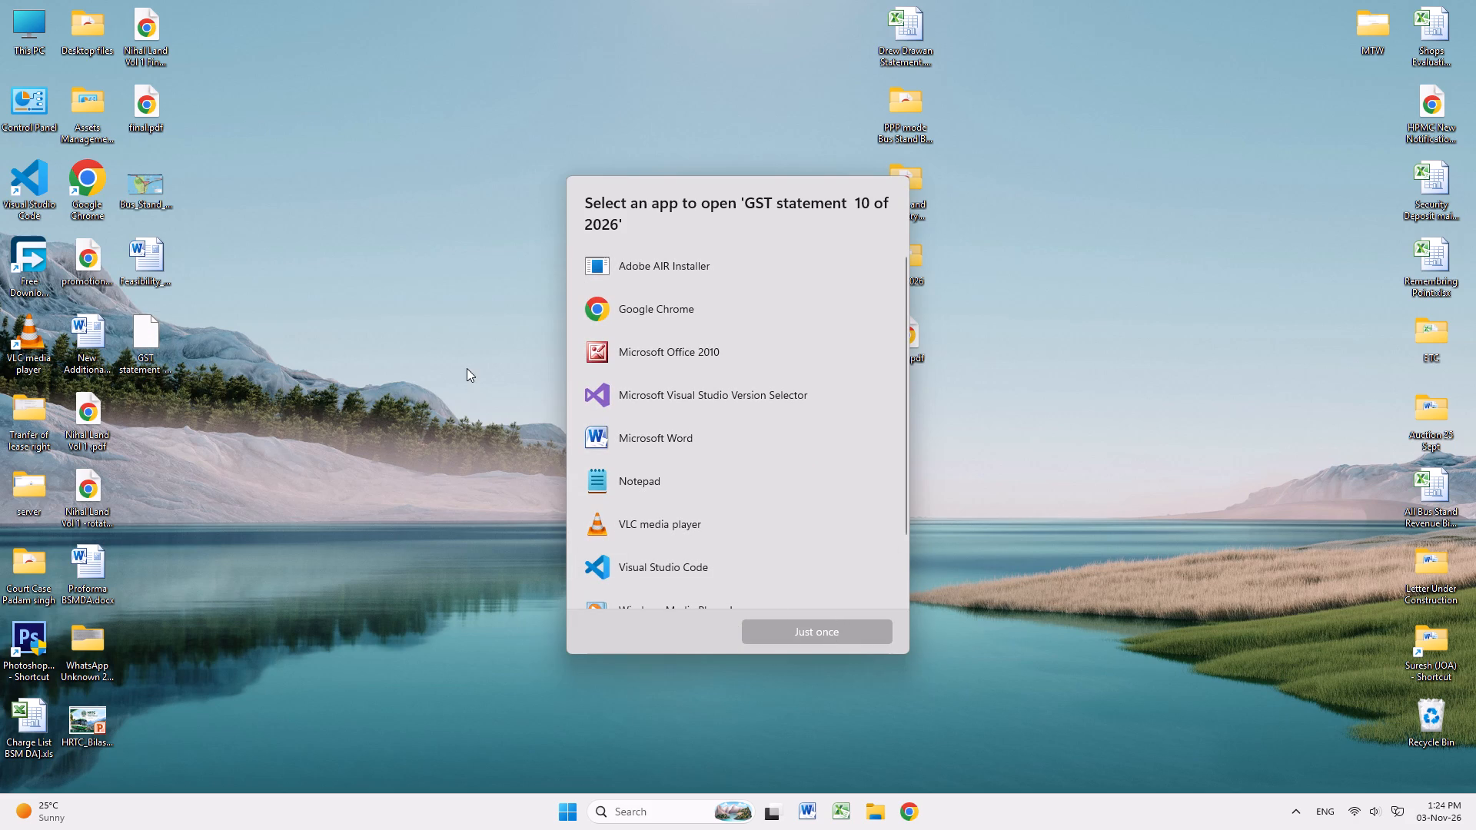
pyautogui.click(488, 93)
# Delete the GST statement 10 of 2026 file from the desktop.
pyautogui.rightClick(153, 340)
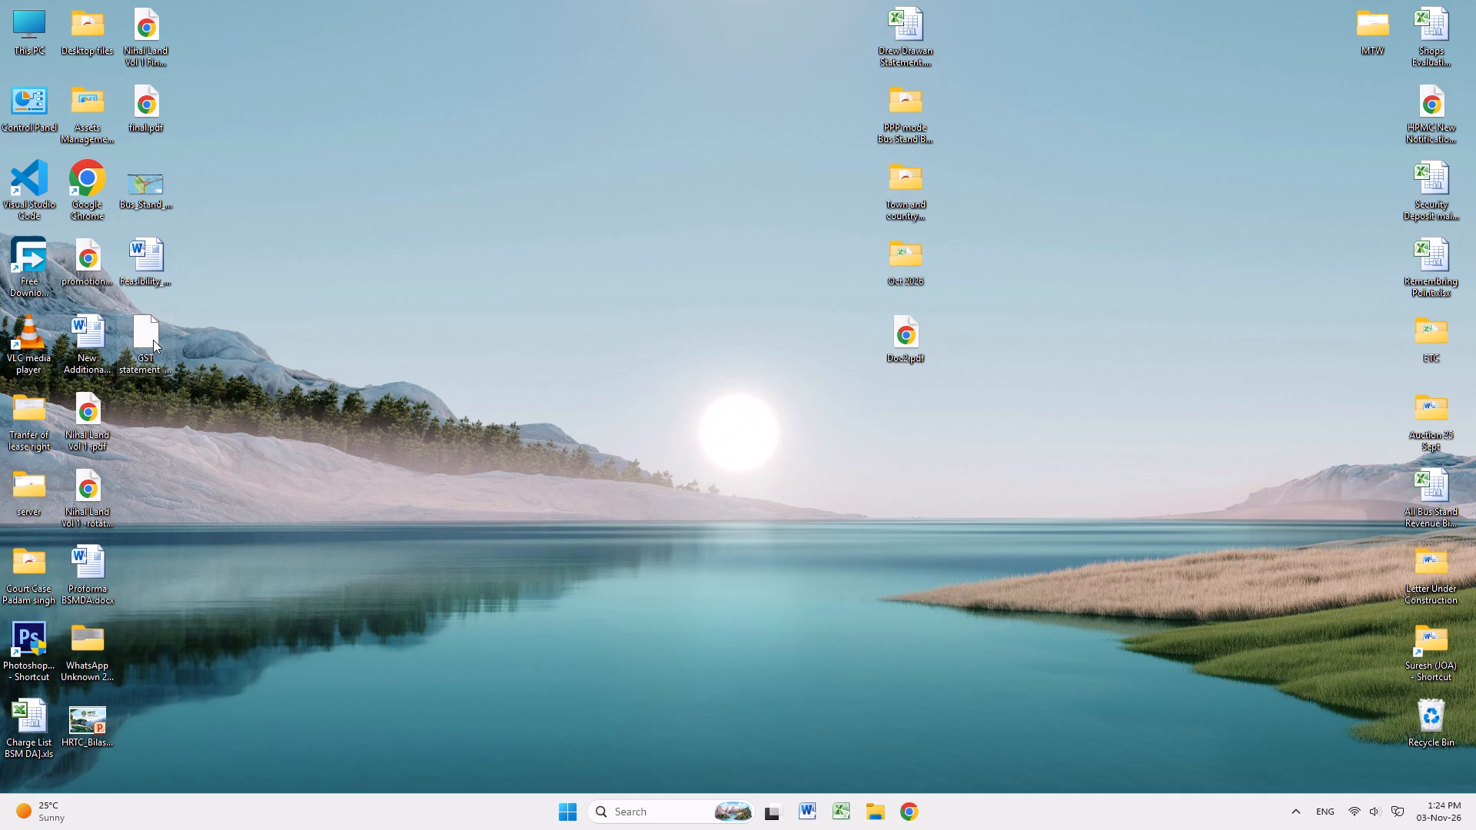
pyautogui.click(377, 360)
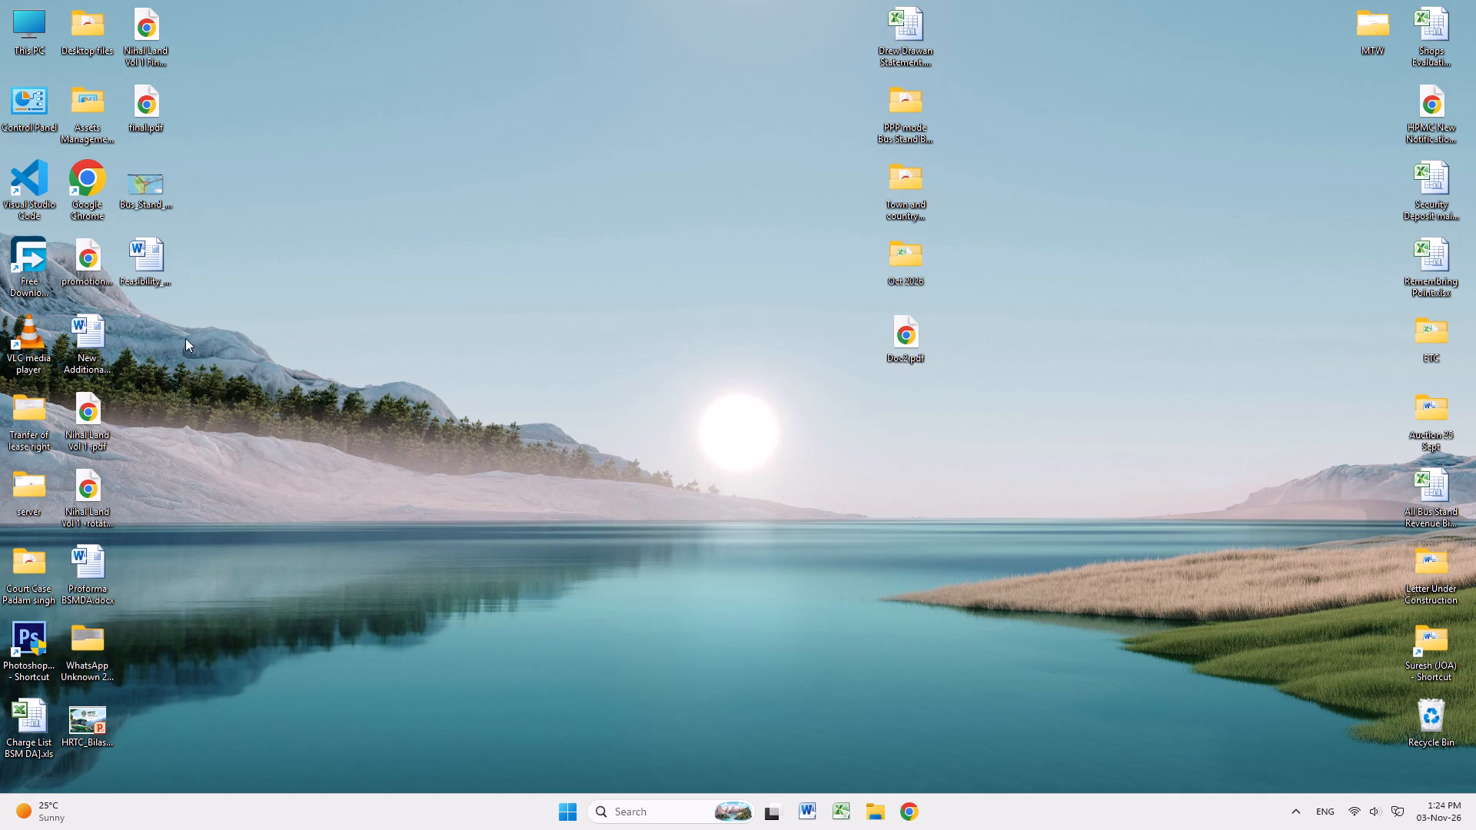
# Reopen the Oct 2026 folder and copy the original singh is king workbook.
pyautogui.doubleClick(908, 256)
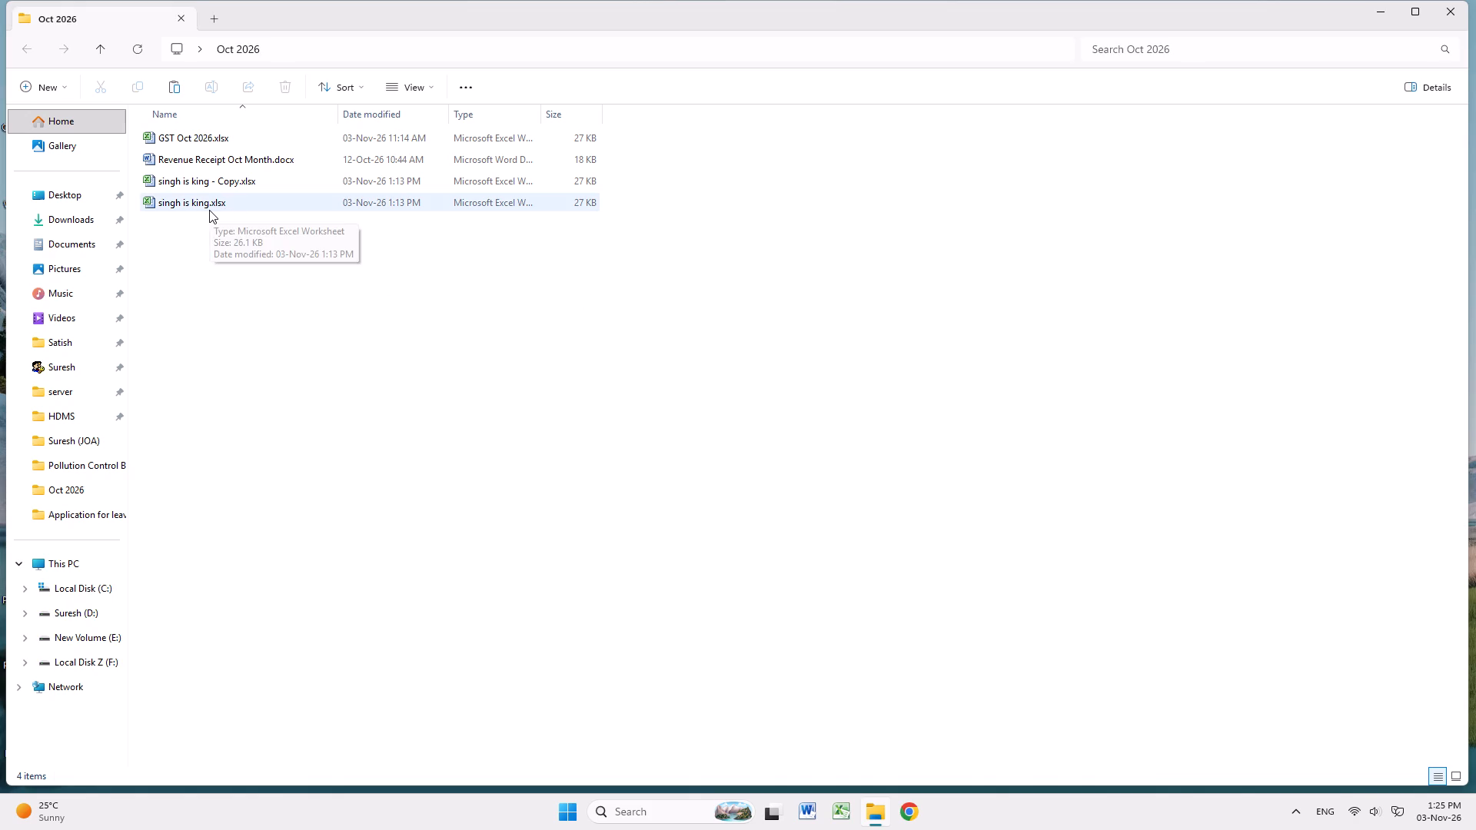
pyautogui.rightClick(148, 205)
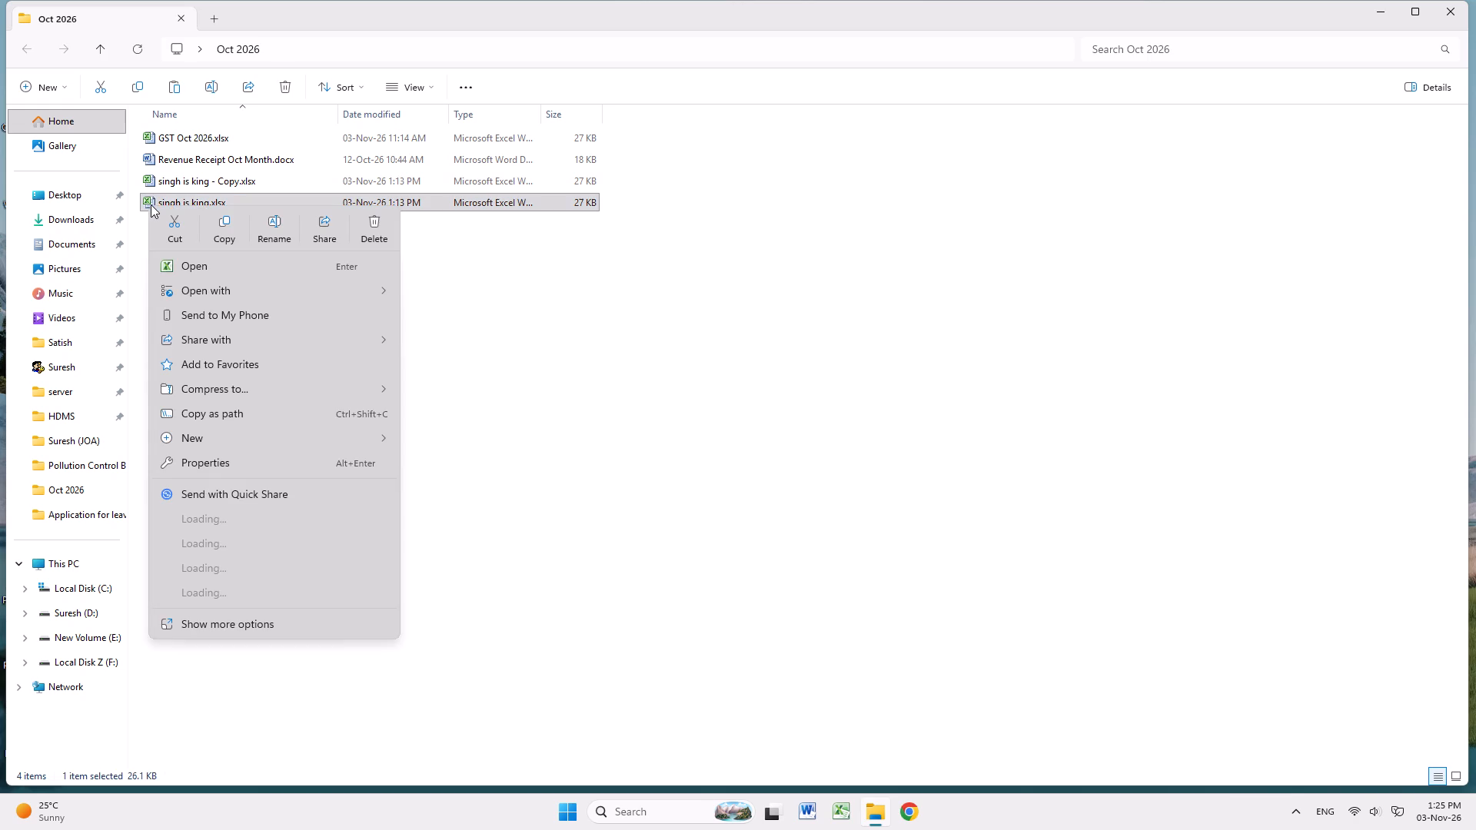
pyautogui.click(227, 224)
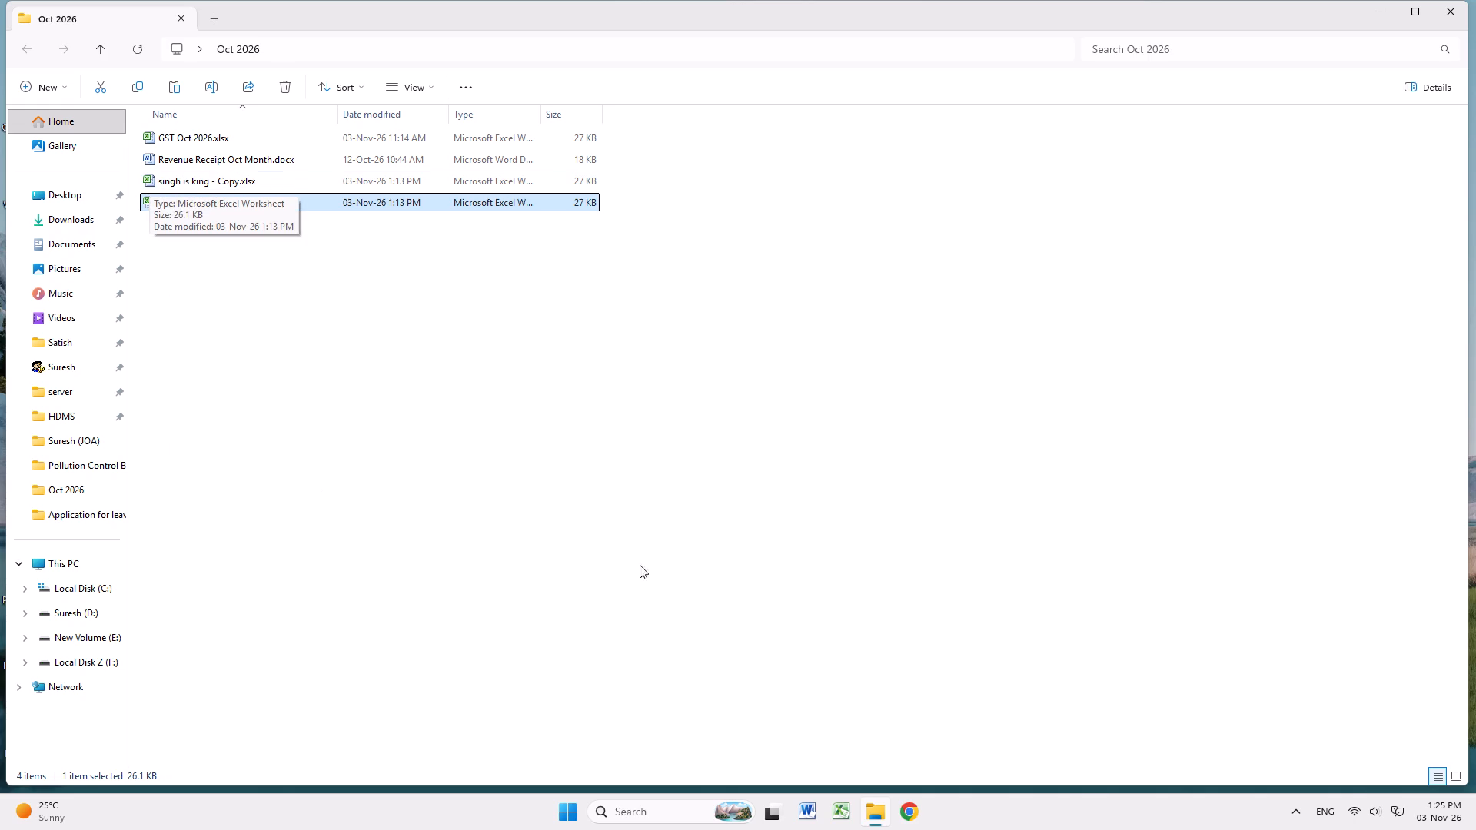
pyautogui.click(360, 367)
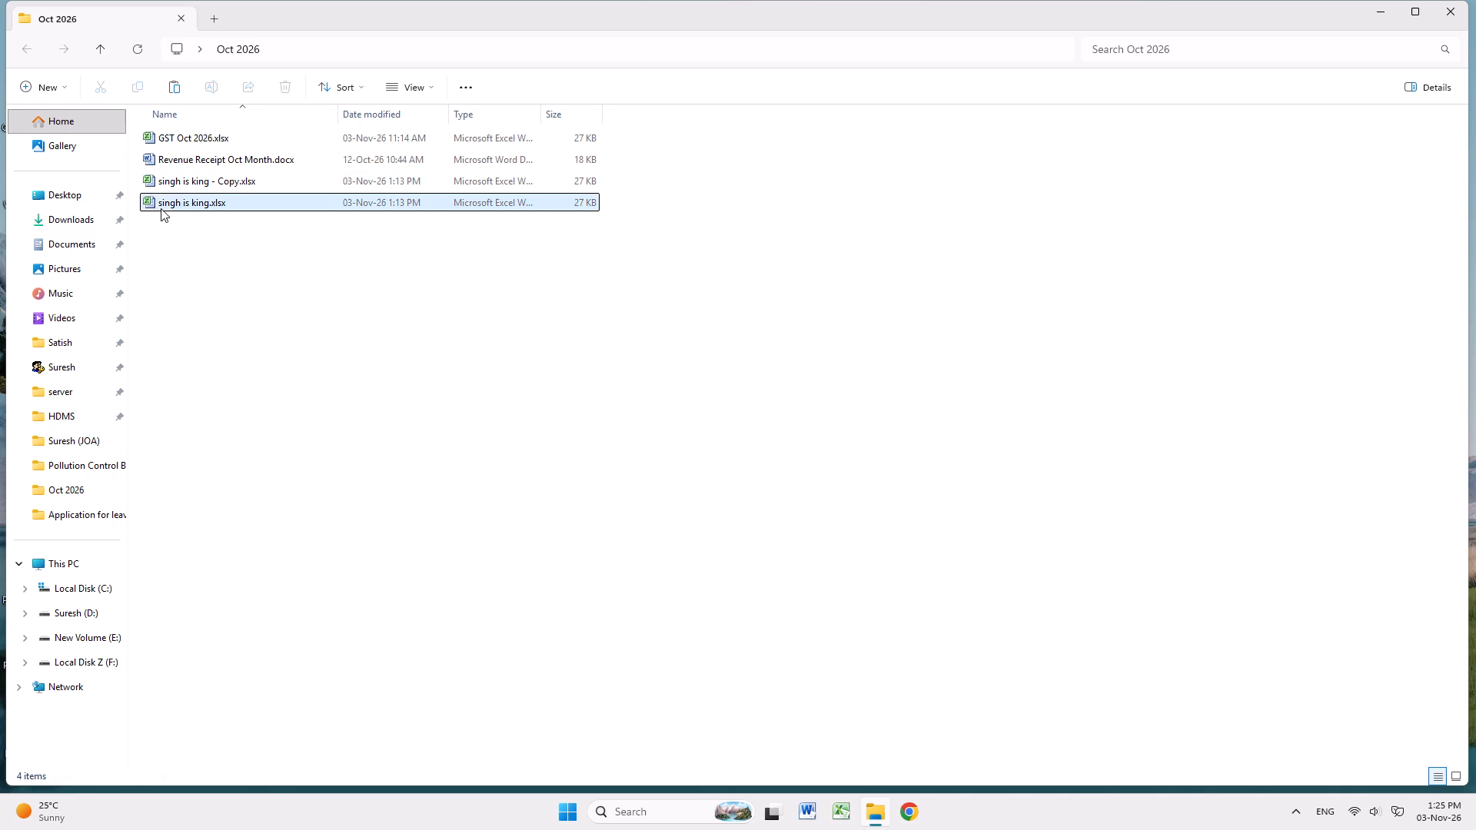
pyautogui.rightClick(151, 203)
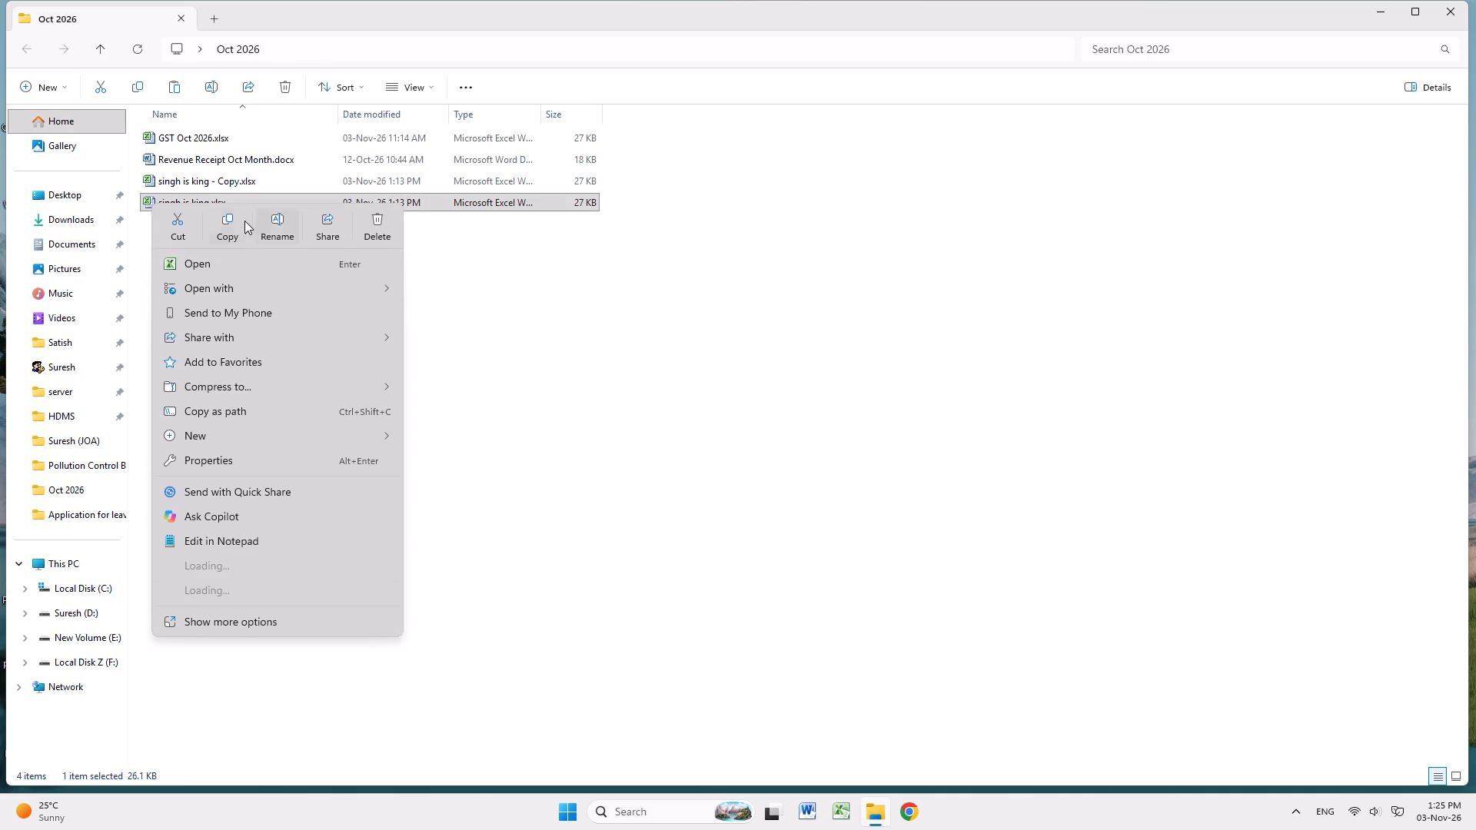
# Copy the original singh is king workbook from the Oct 2026 folder and minimise the folder window.
pyautogui.click(229, 220)
pyautogui.click(1368, 11)
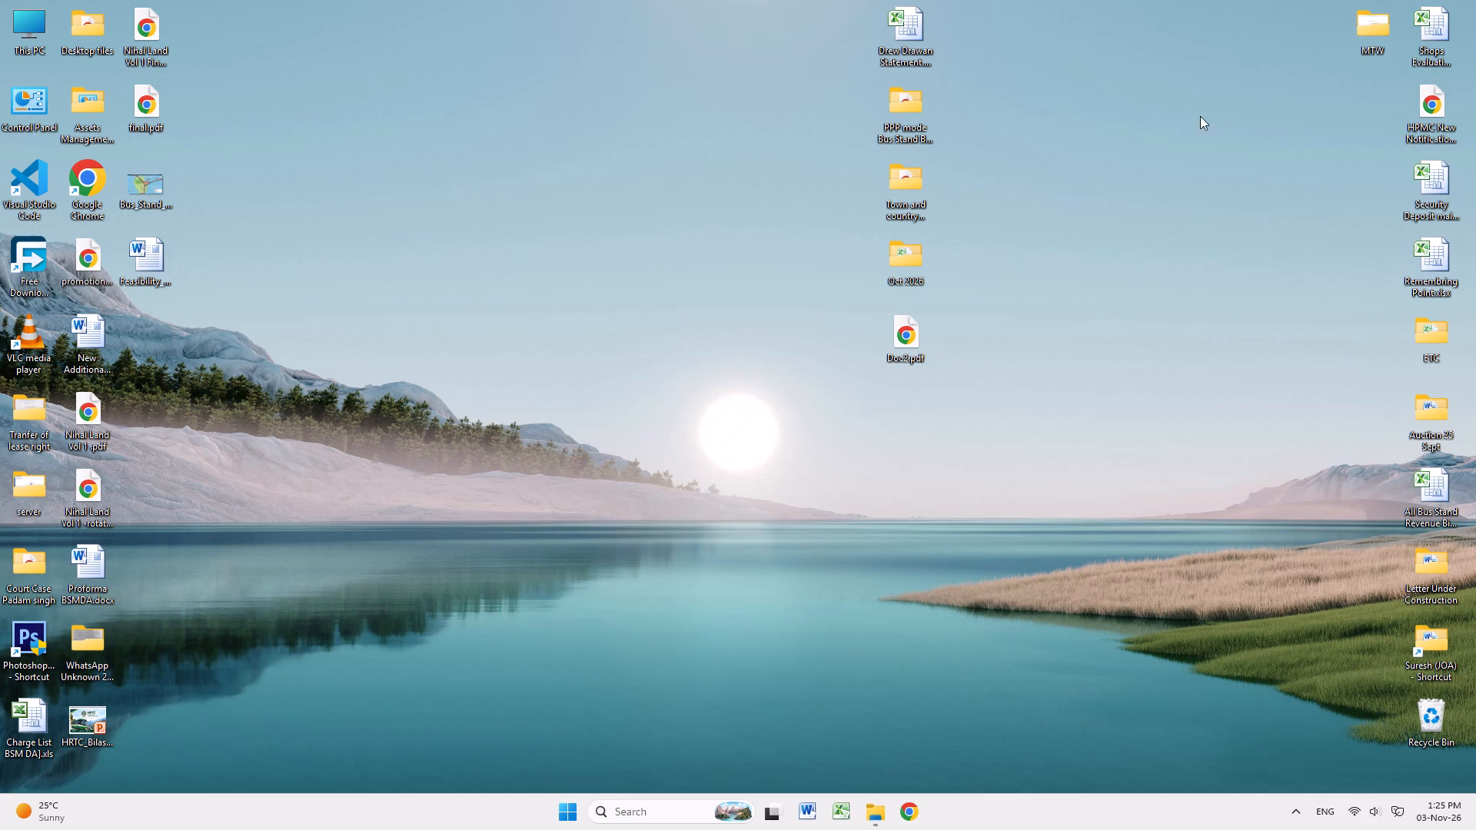
# Switch to Google Chrome and open Gmail from the new tab page.
pyautogui.doubleClick(916, 815)
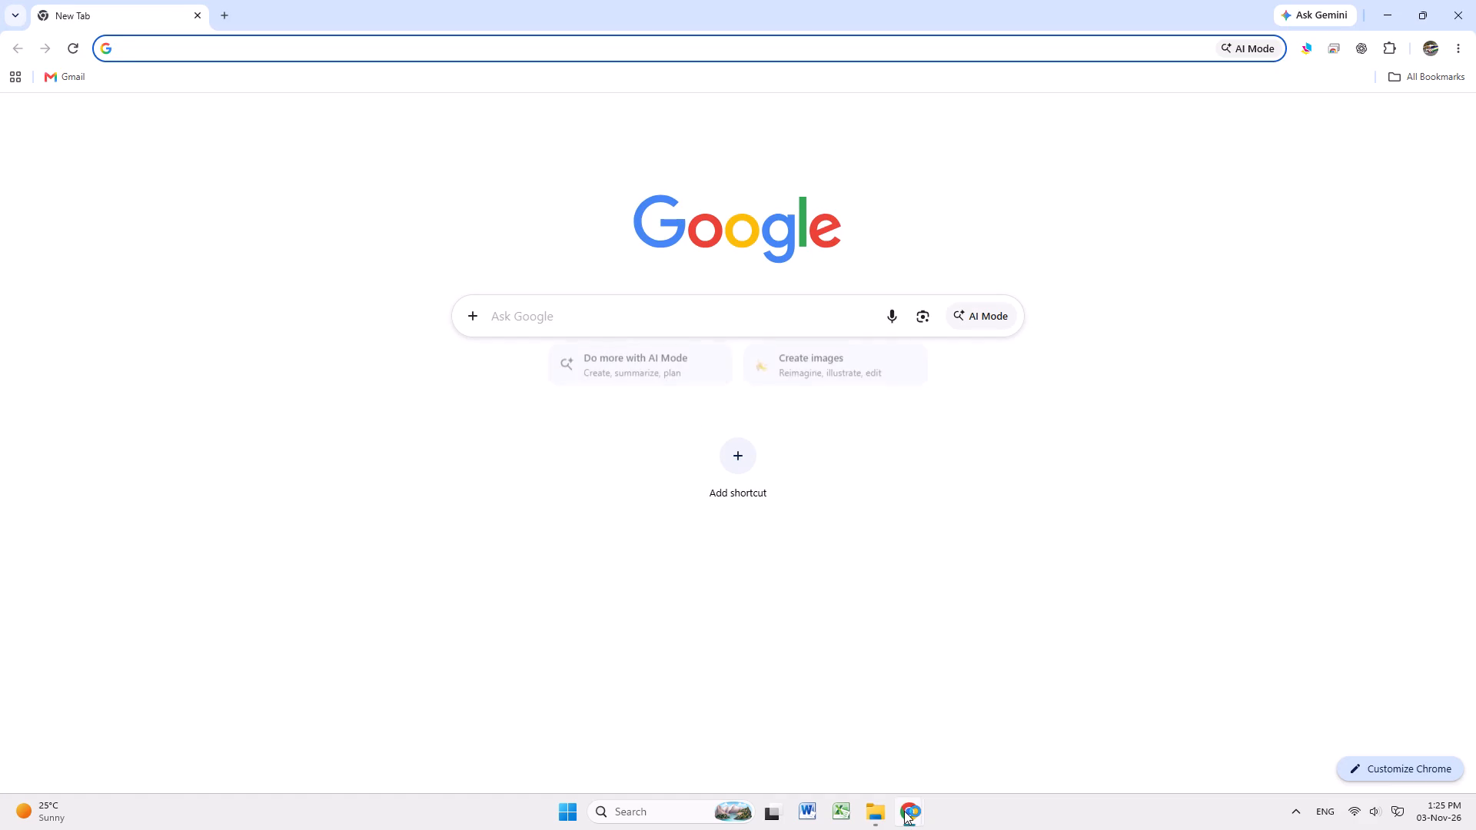
pyautogui.click(522, 315)
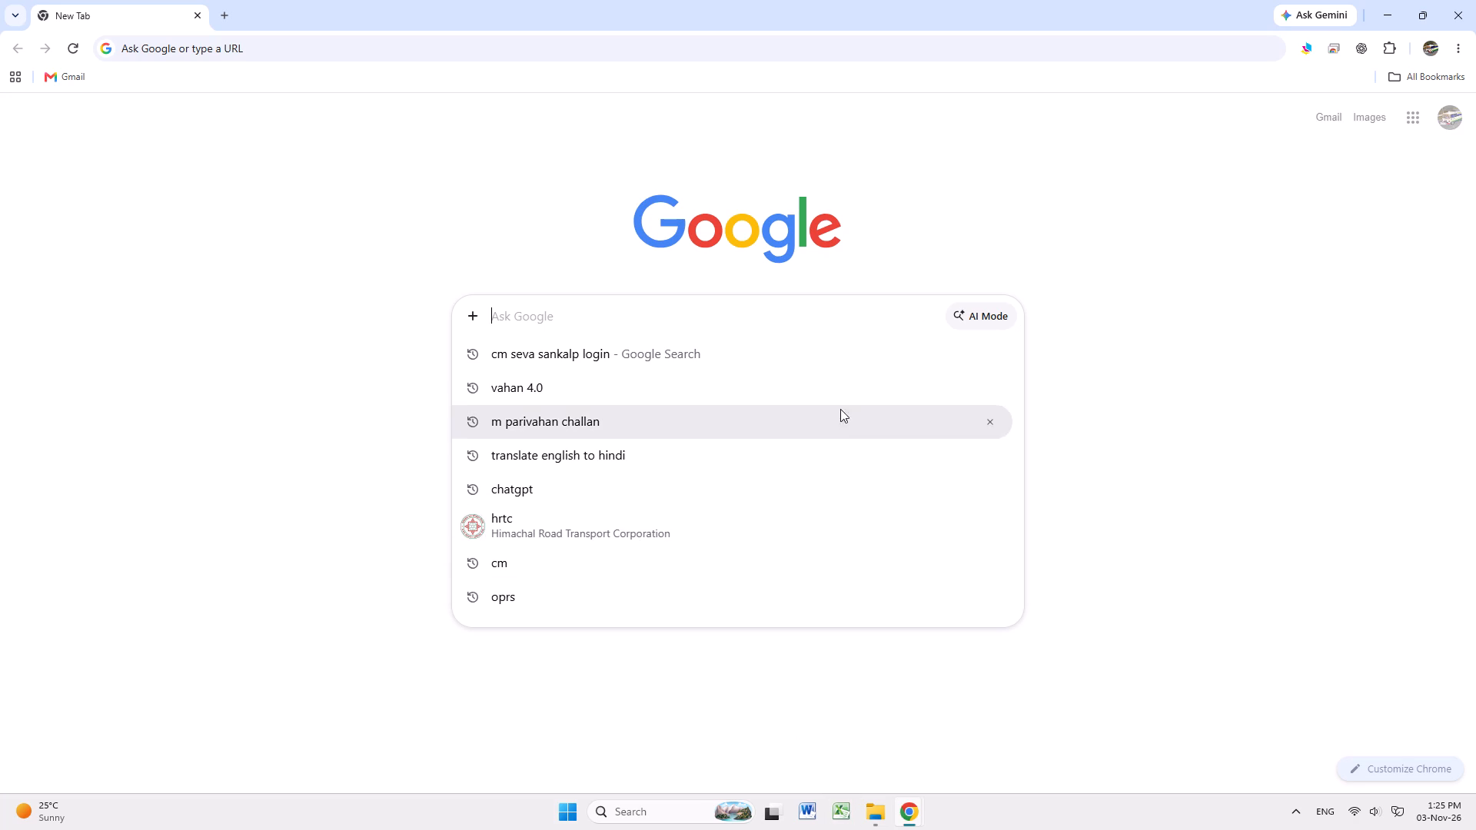
pyautogui.click(1328, 120)
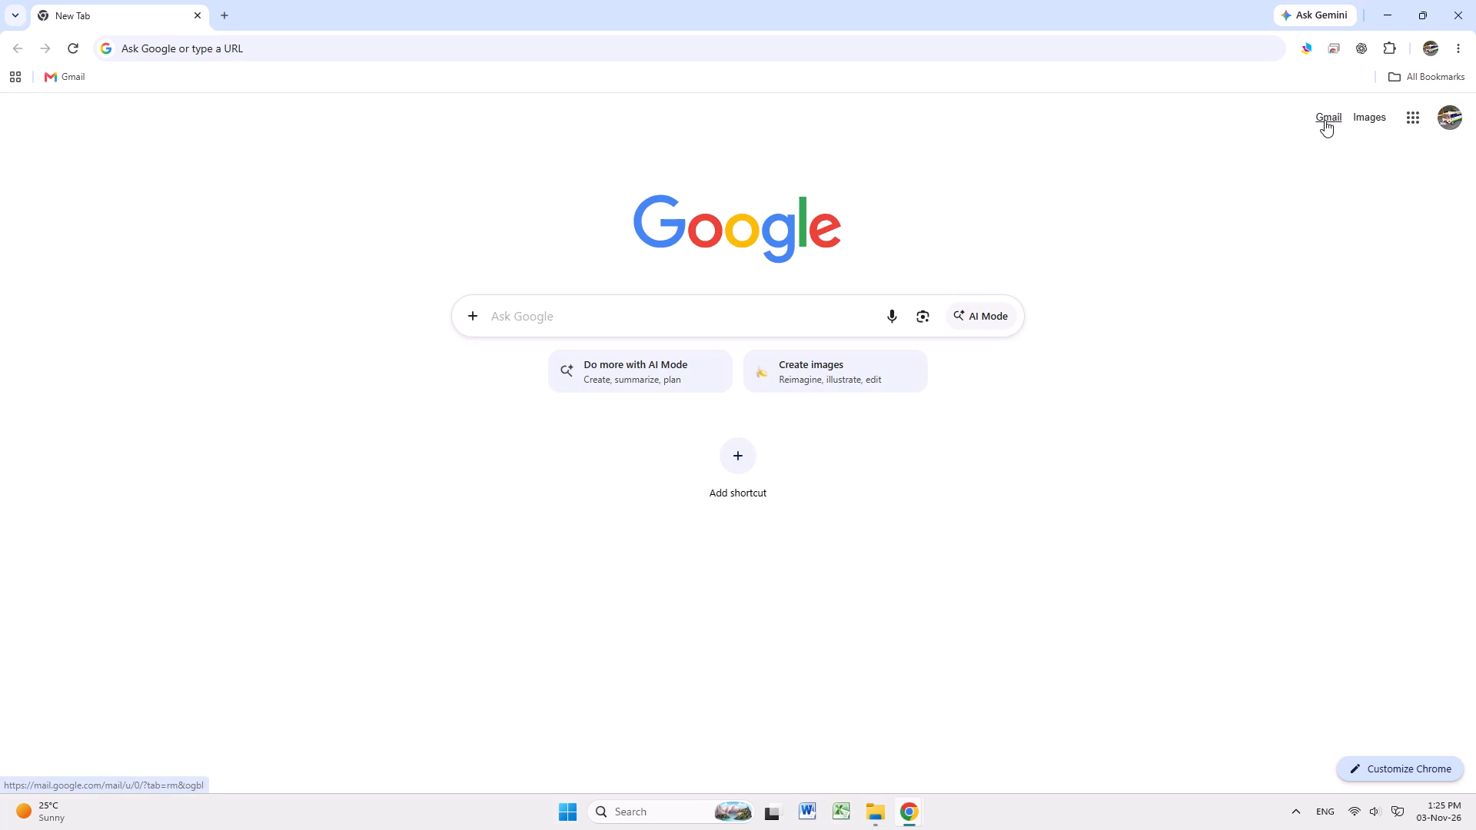